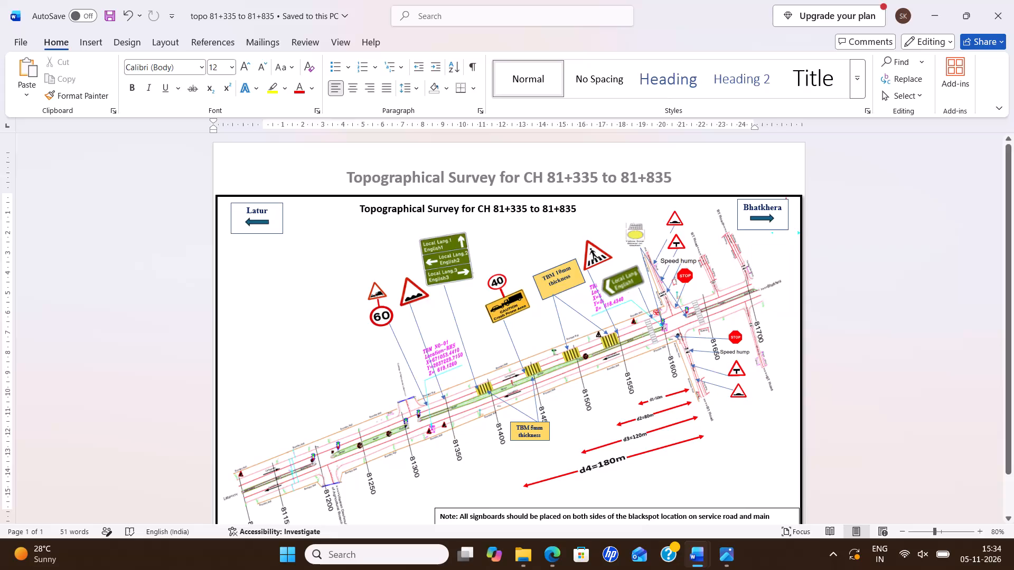
Enlarge the 'Topographical Survey for CH 81+335 to 81+835' title text box inside the drawing and centre its text.
click(505, 207)
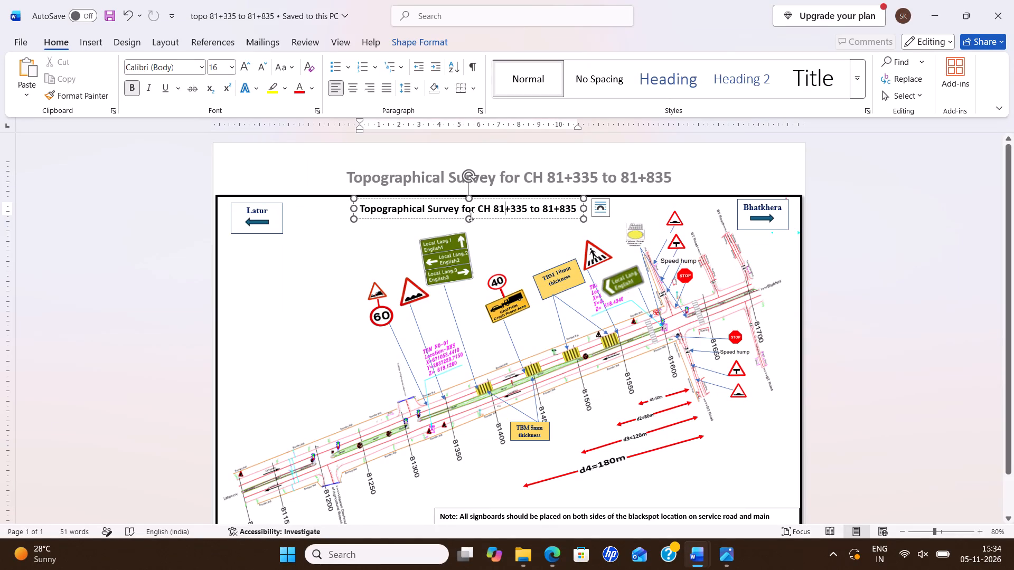
drag(470, 216, 467, 225)
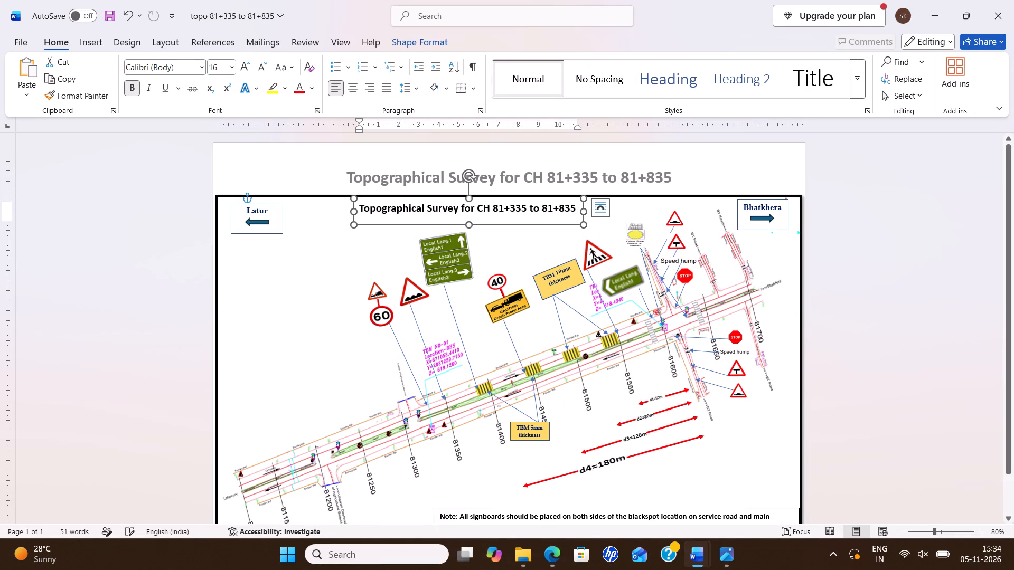
drag(583, 213, 609, 217)
drag(364, 211, 512, 210)
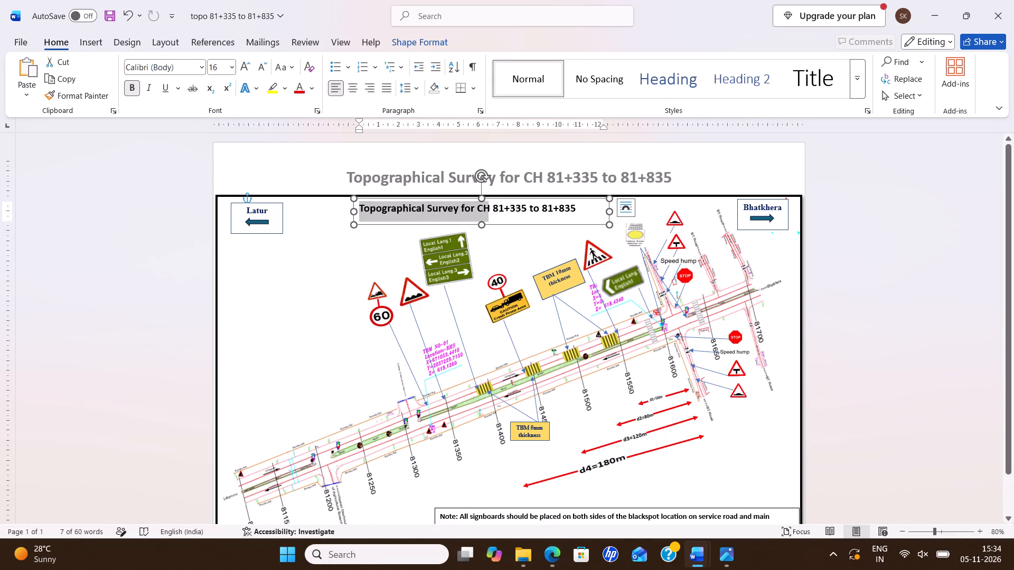
drag(512, 210, 587, 207)
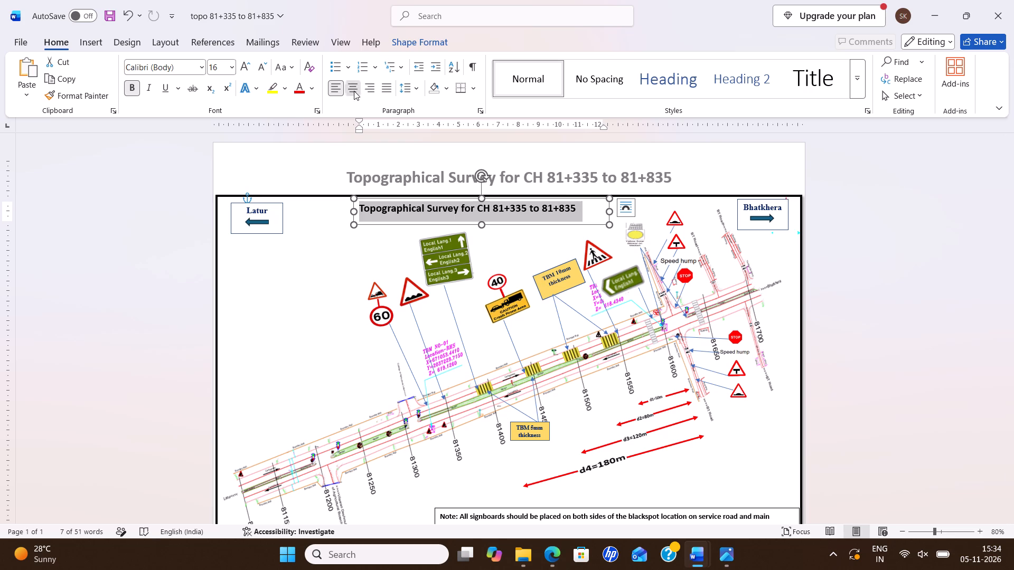
click(354, 91)
click(354, 253)
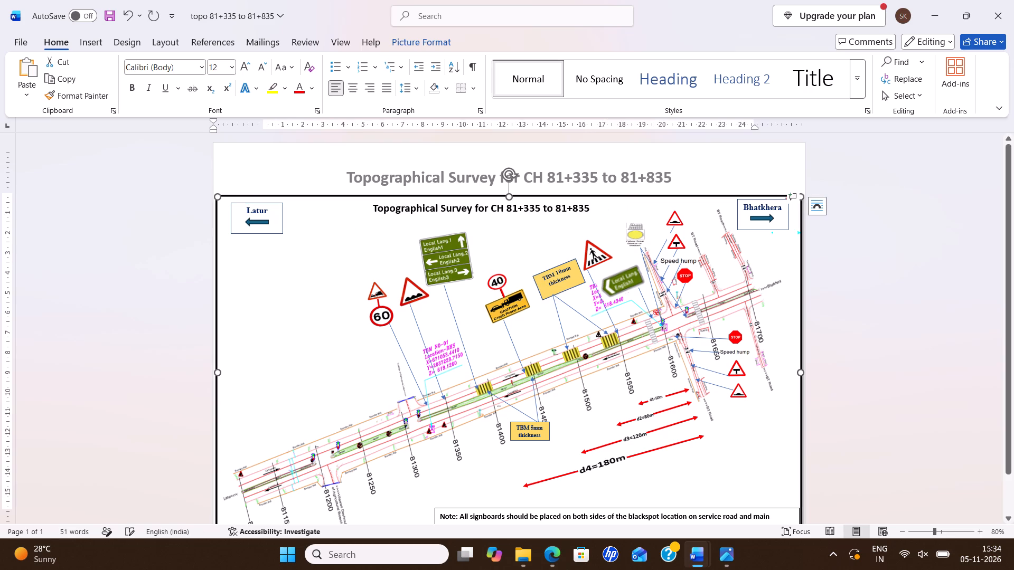
Nudge the note box about signboards up and left so it sits clear of the drawing frame, and save the document.
scroll(529, 421, down, 2)
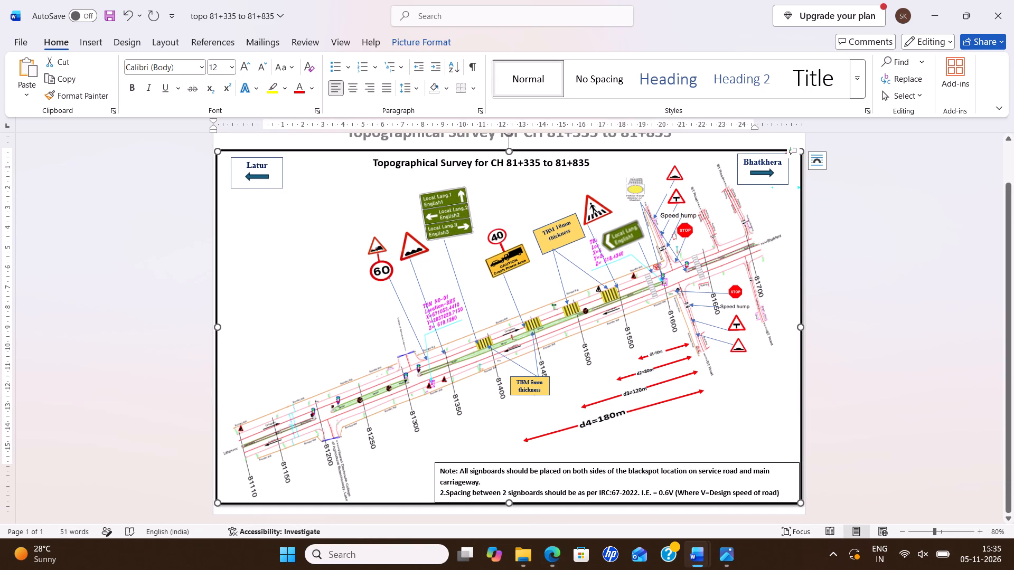
drag(679, 463, 671, 455)
click(453, 442)
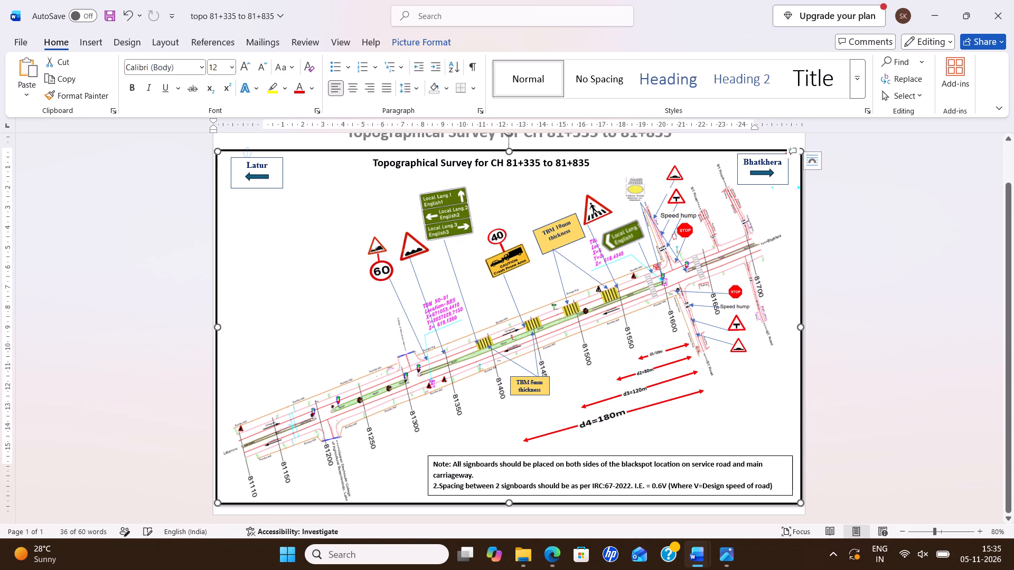
key(ctrl+s)
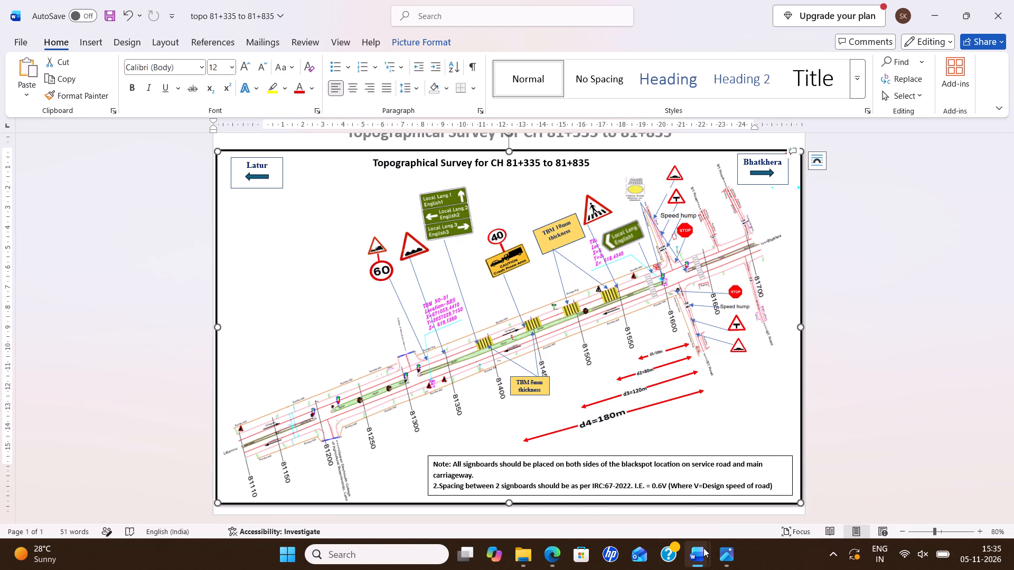
key(ctrl+s)
key(ctrl+s)
key(ctrl+s)
key(ctrl+s)
key(ctrl+s)
key(ctrl+s)
key(ctrl+s)
key(ctrl+s)
key(ctrl+s)
key(ctrl+s)
Close the 81+335 survey document and the screenshot image, and switch to File Explorer to open the Topo folder in Downloads.
click(1006, 18)
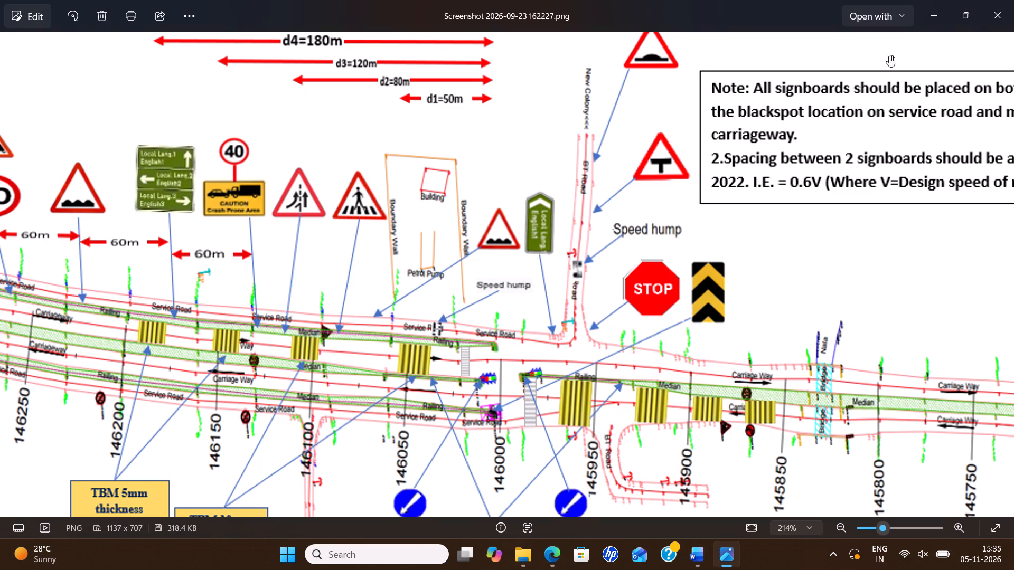
click(999, 11)
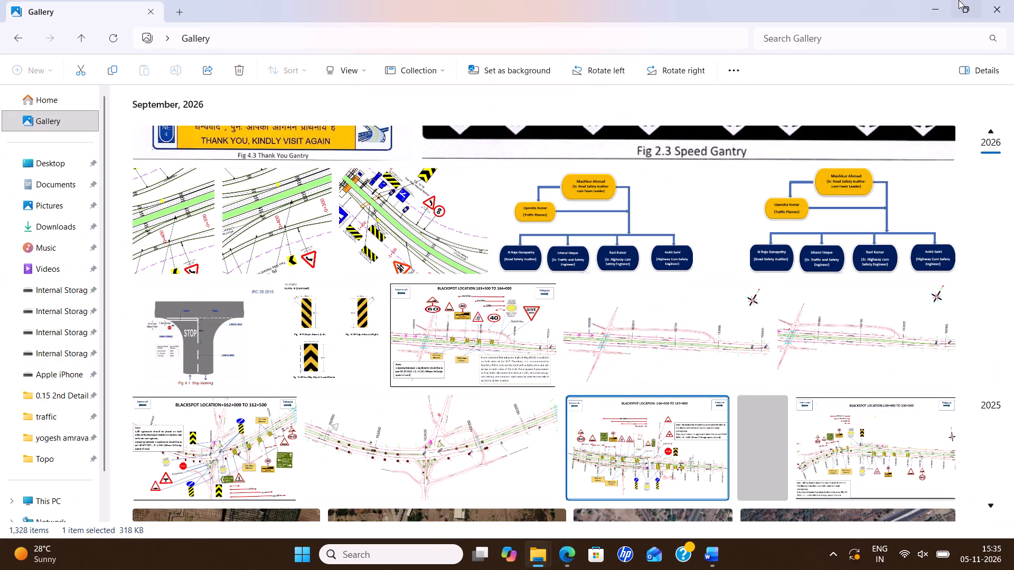
click(923, 4)
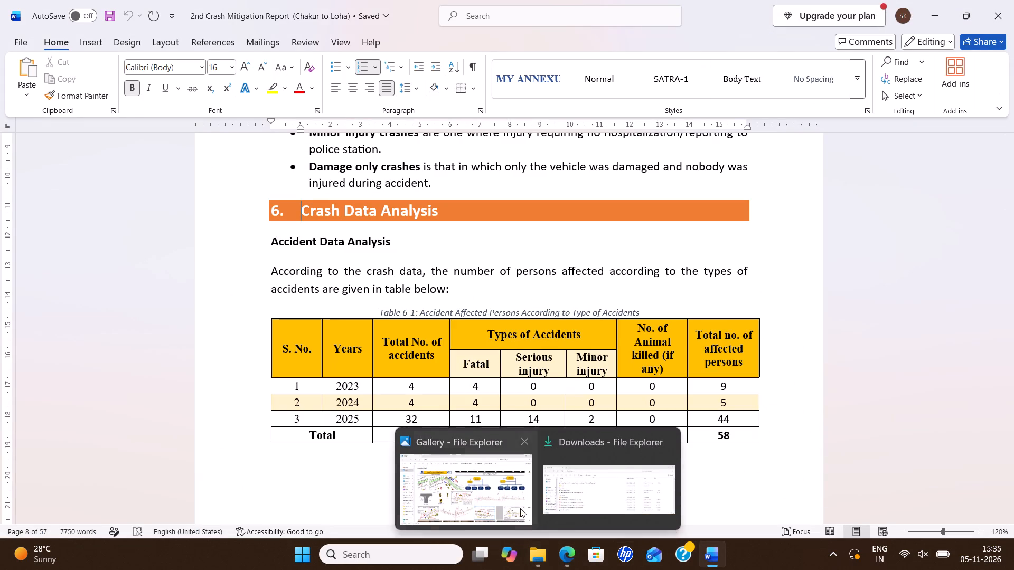
click(574, 486)
double_click(220, 149)
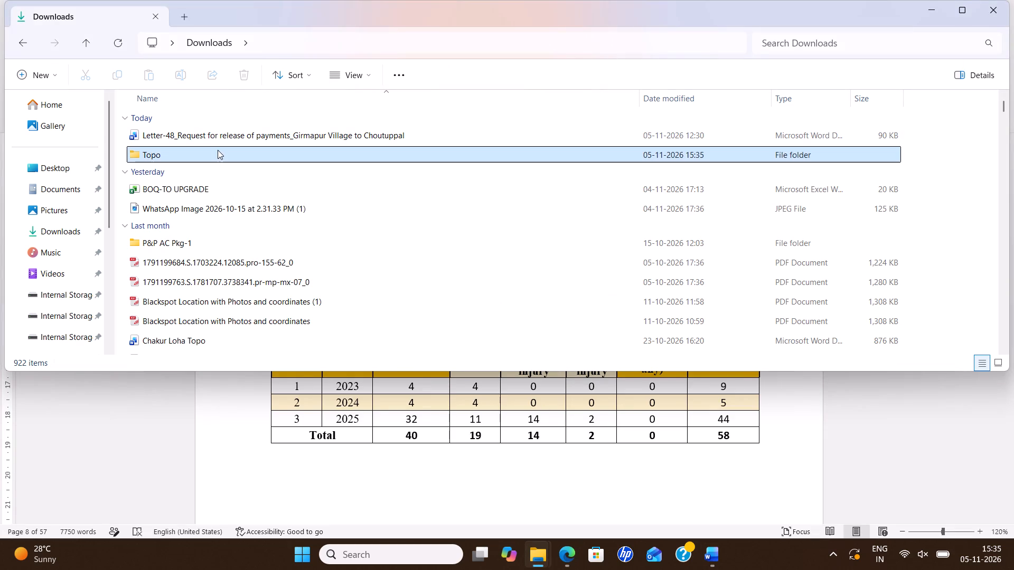
double_click(218, 150)
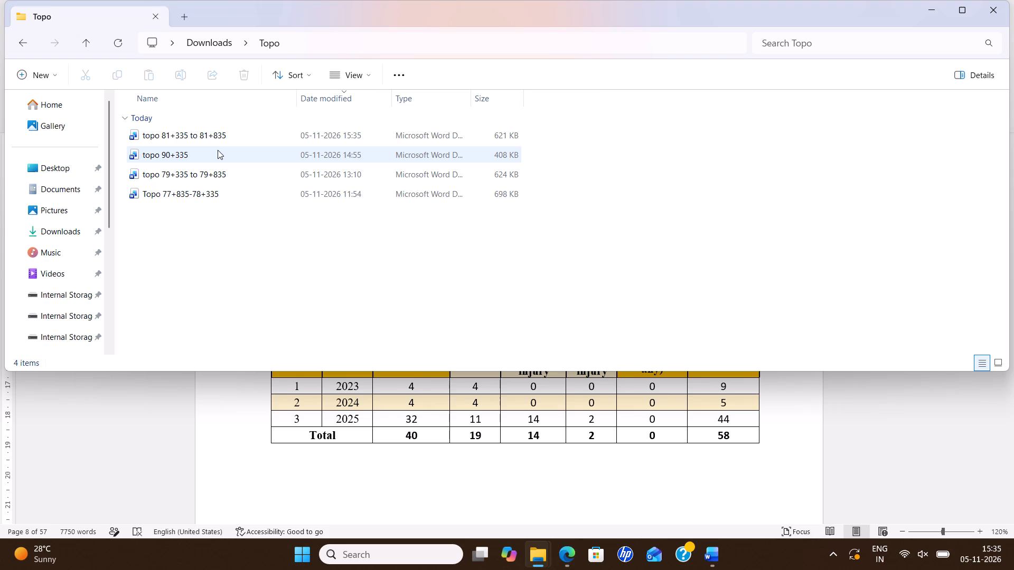
Reopen the topo 81+335 to 81+835 document to check its layout, and close it.
double_click(199, 127)
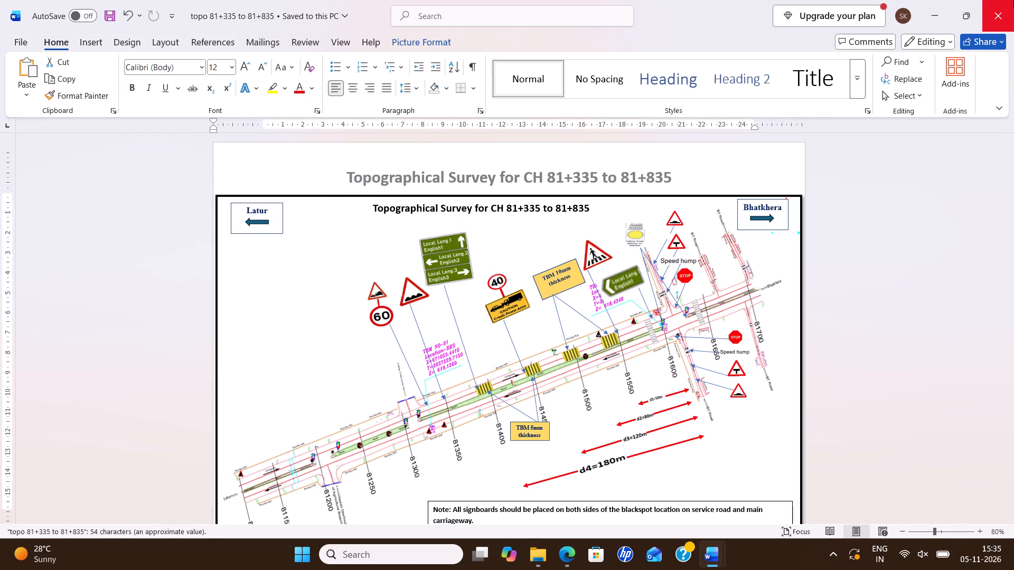
click(1004, 8)
Set the crash mitigation report aside and open the topo 90+335 document from the Topo folder.
click(928, 11)
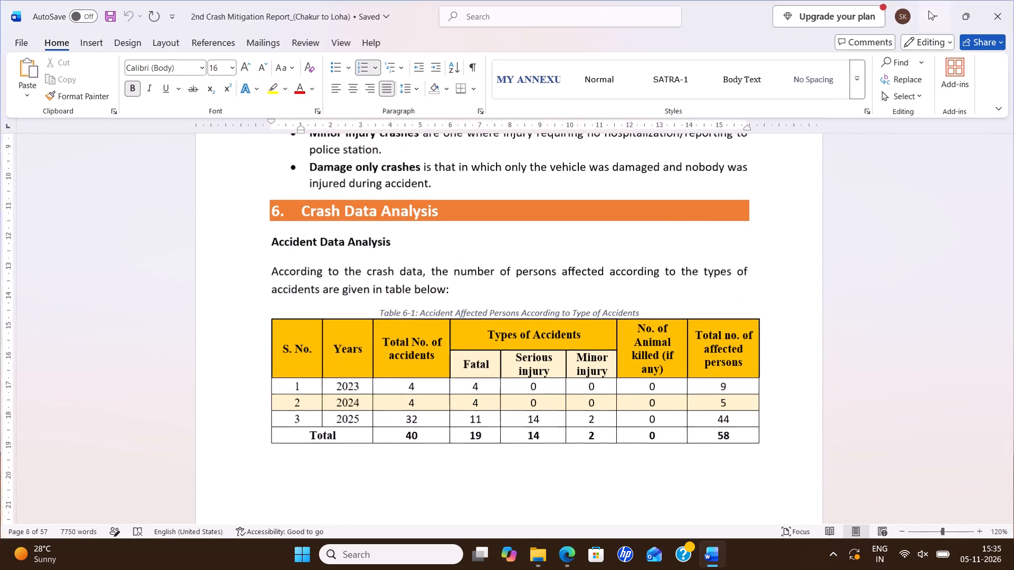
double_click(187, 157)
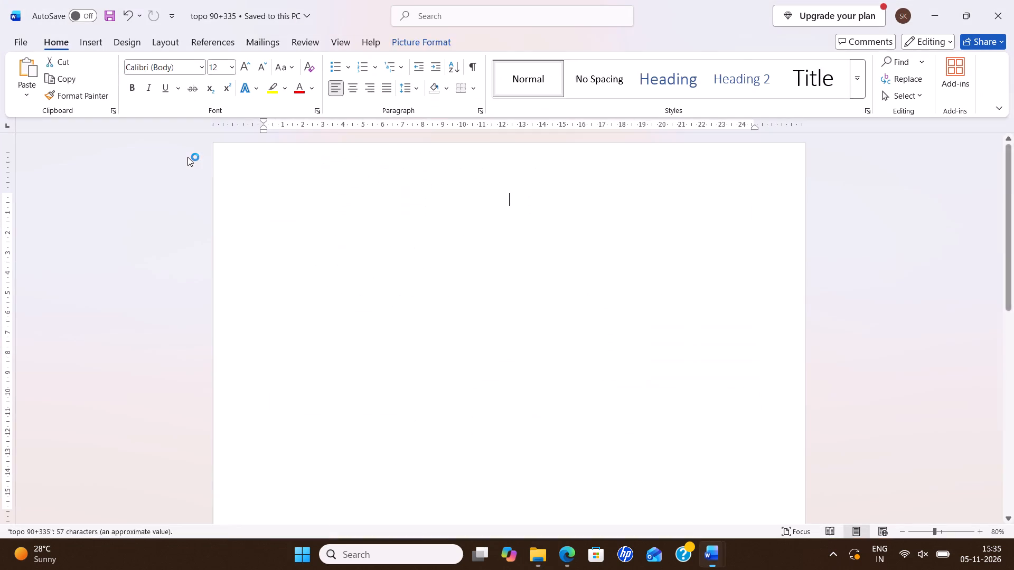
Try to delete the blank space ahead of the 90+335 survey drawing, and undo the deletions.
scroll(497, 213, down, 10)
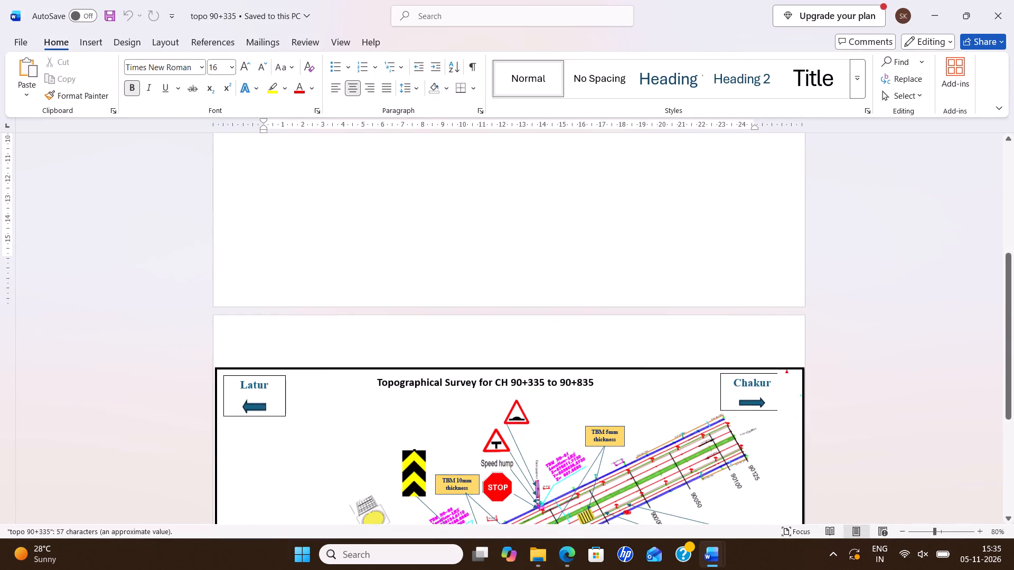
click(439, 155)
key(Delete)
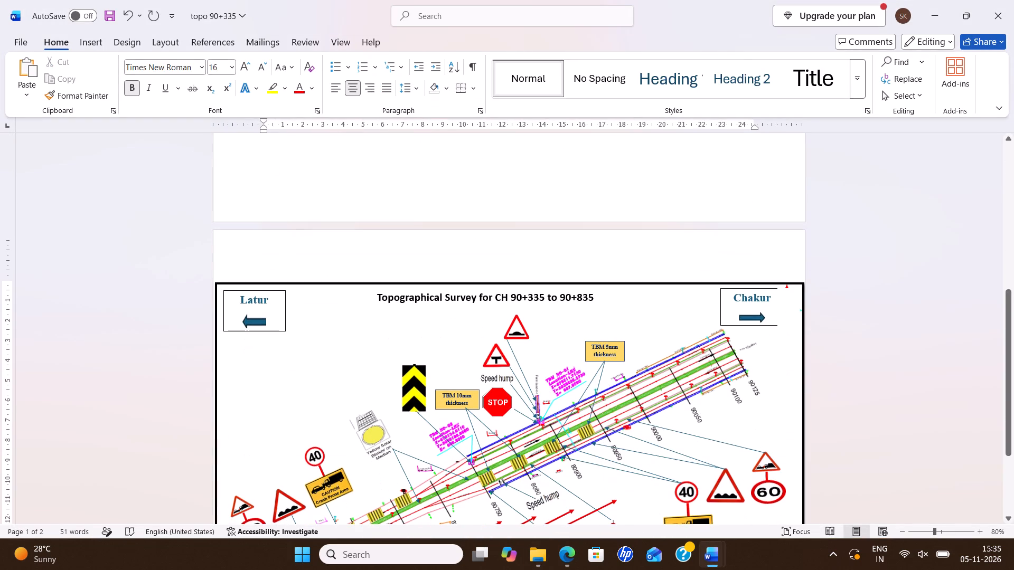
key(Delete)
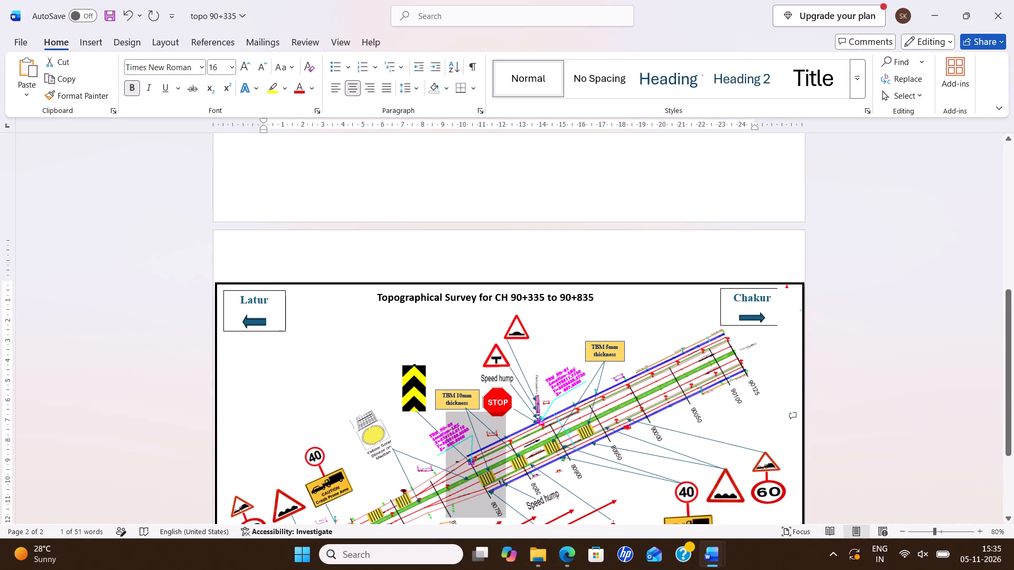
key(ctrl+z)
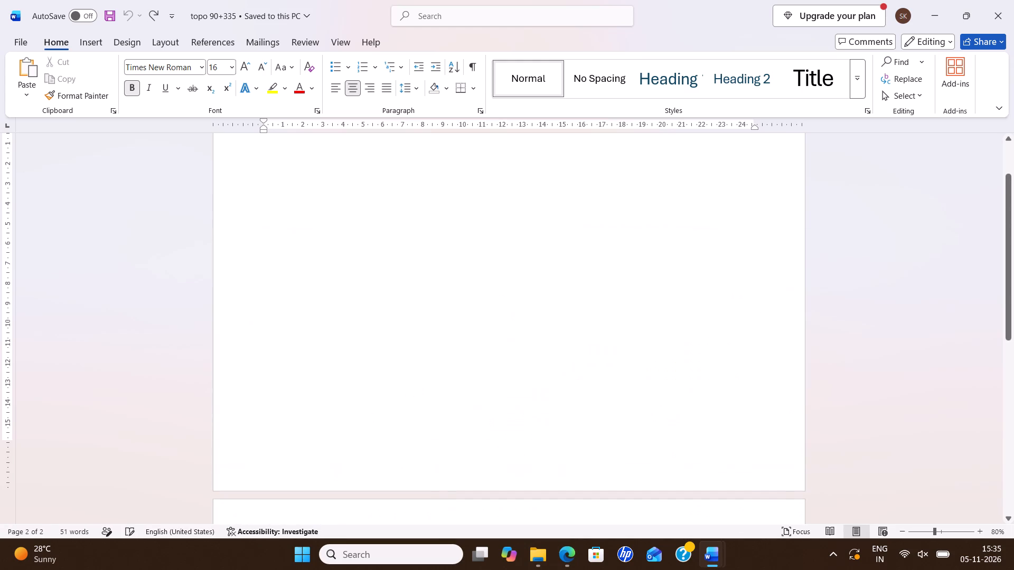
Delete the blank first page ahead of the survey drawing for CH 90+335 to 90+835 and save the document.
drag(445, 154, 472, 231)
key(Delete)
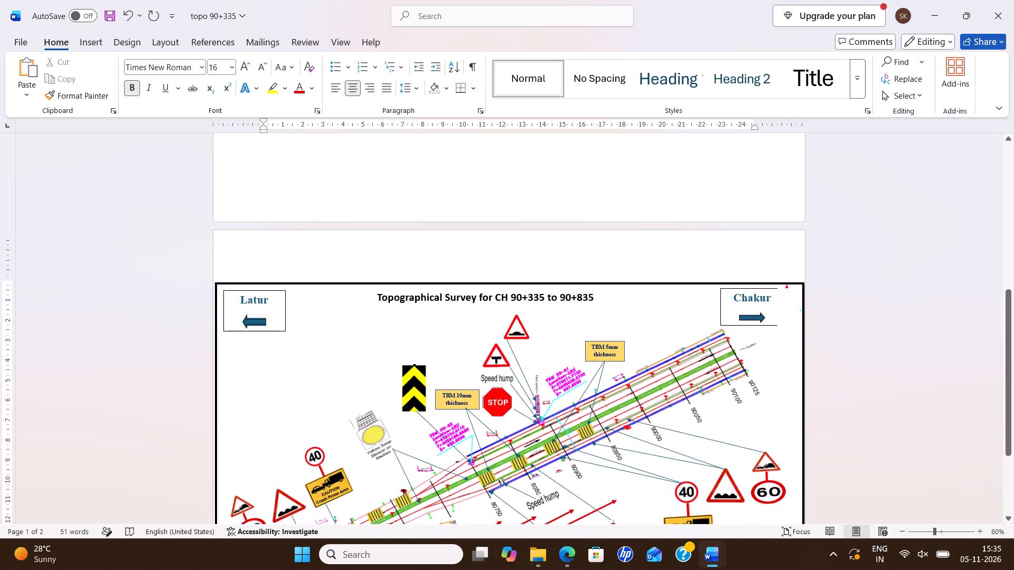
scroll(466, 213, up, 4)
scroll(461, 216, down, 1)
scroll(460, 217, up, 15)
drag(308, 194, 326, 280)
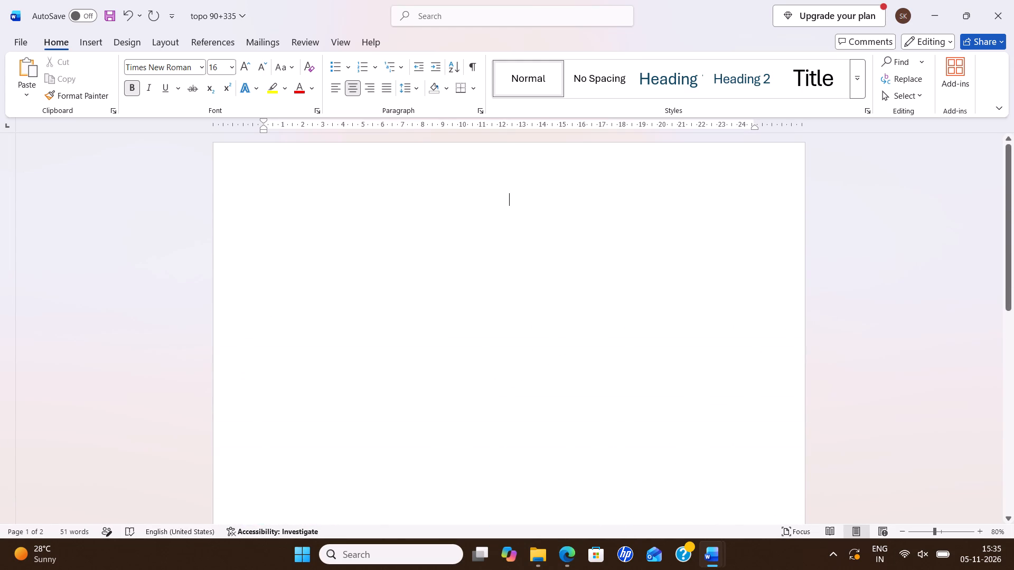
drag(326, 280, 334, 298)
key(Delete)
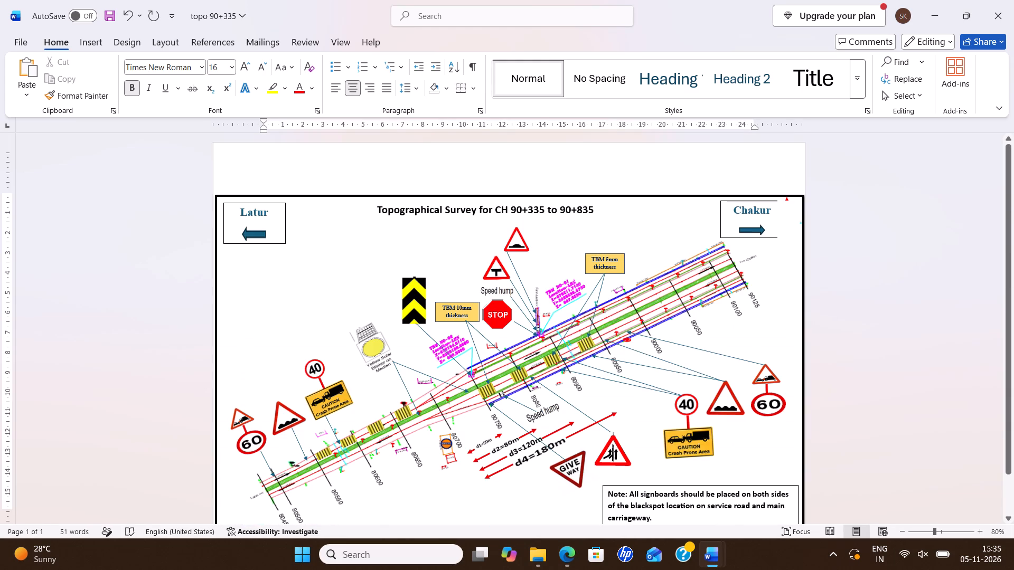
key(ctrl+s)
Bring the Chakur direction box in front of the survey drawing and save the document.
click(770, 251)
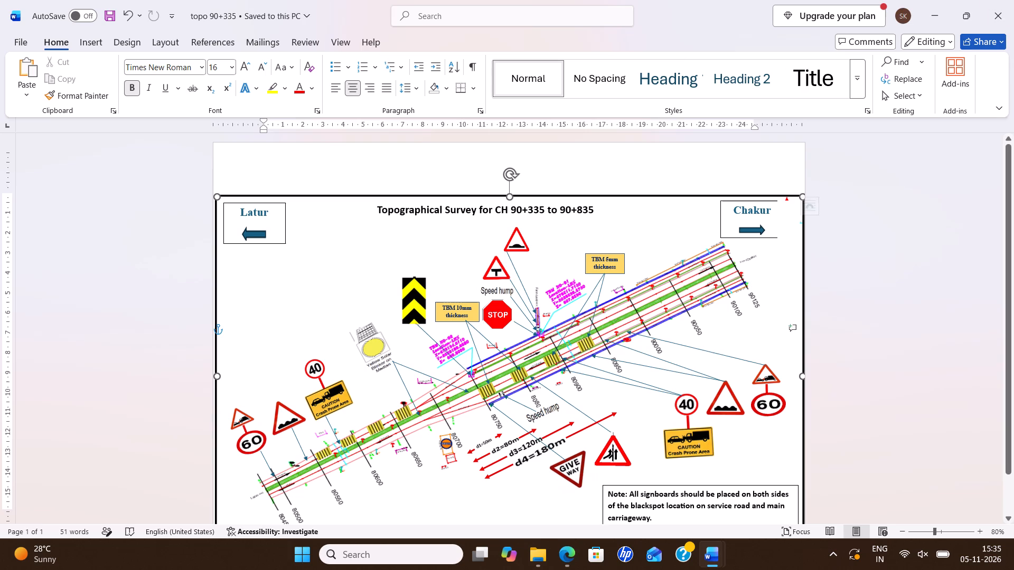
click(772, 233)
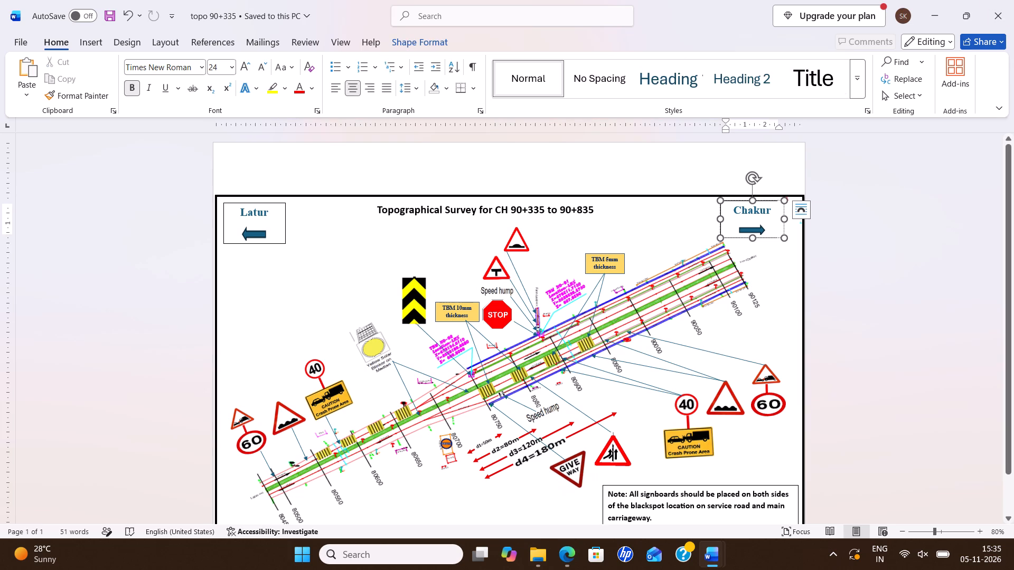
click(782, 230)
right_click(782, 230)
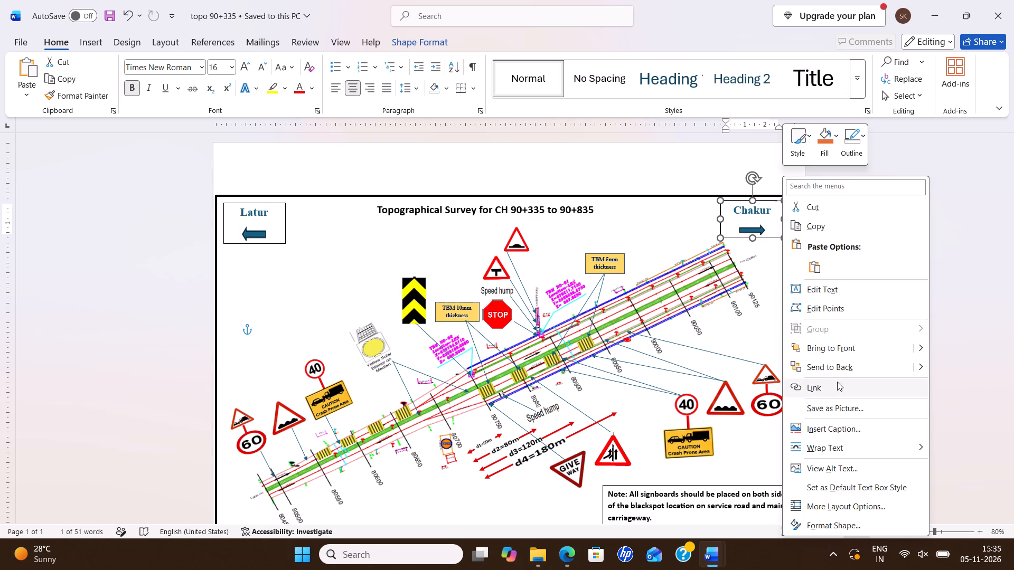
click(846, 349)
click(786, 297)
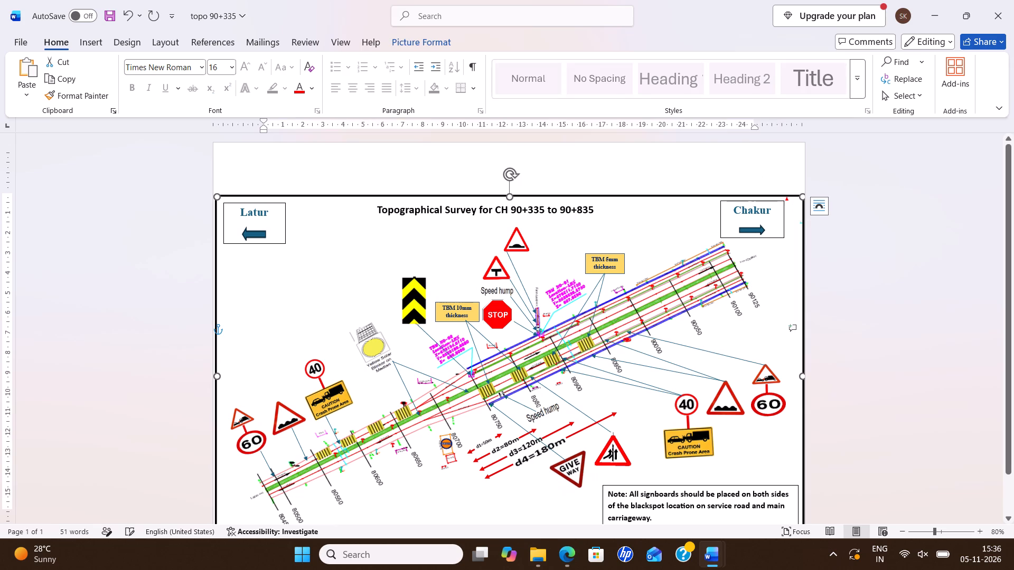
key(ctrl+s)
Close the topo 90+335 document and the 2nd Crash Mitigation Report.
click(1013, 11)
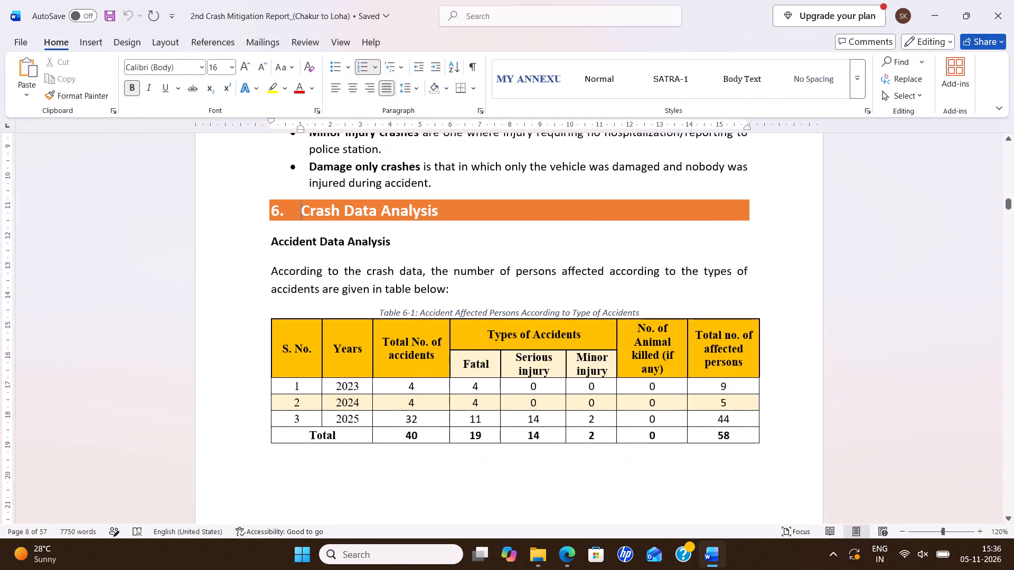
click(996, 11)
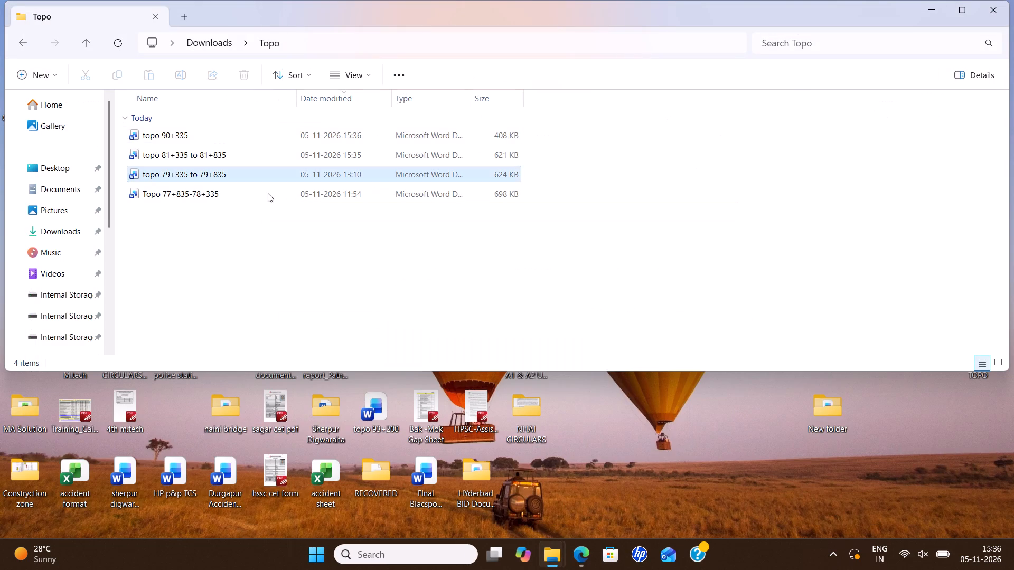
Open the topo 79+335 to 79+835 document from the Topo folder.
double_click(256, 168)
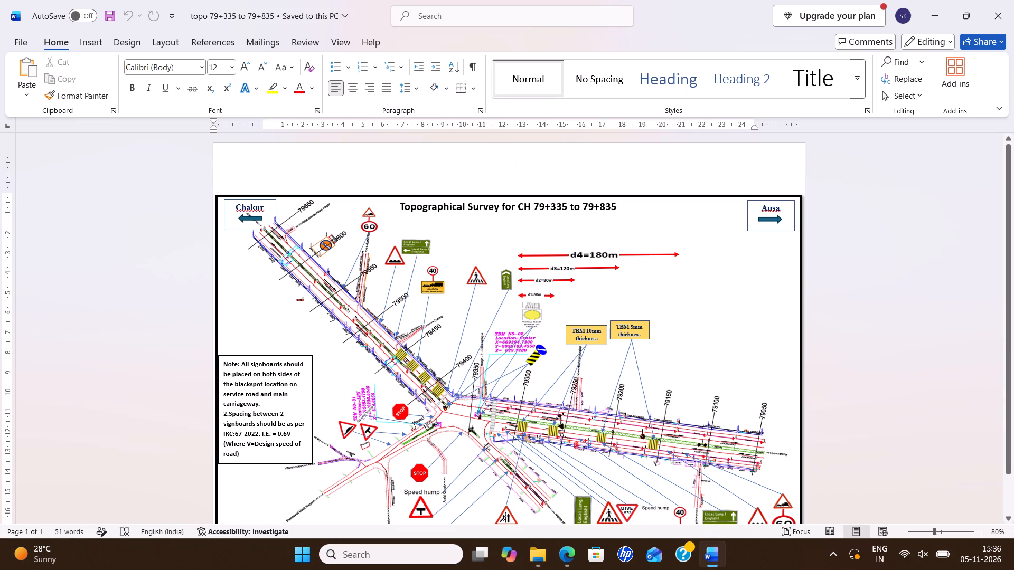
Examine the signboards, arrows and labels across the survey drawing for CH 79+335 to 79+835 at an enlarged view.
ctrl+scroll(446, 284, up, 2)
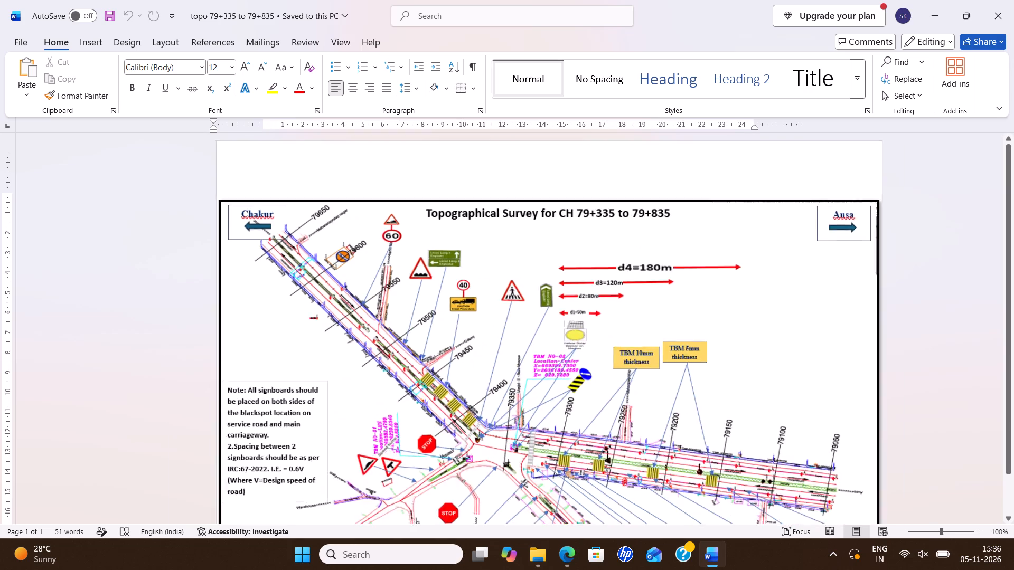
ctrl+scroll(446, 284, up, 4)
scroll(442, 271, down, 3)
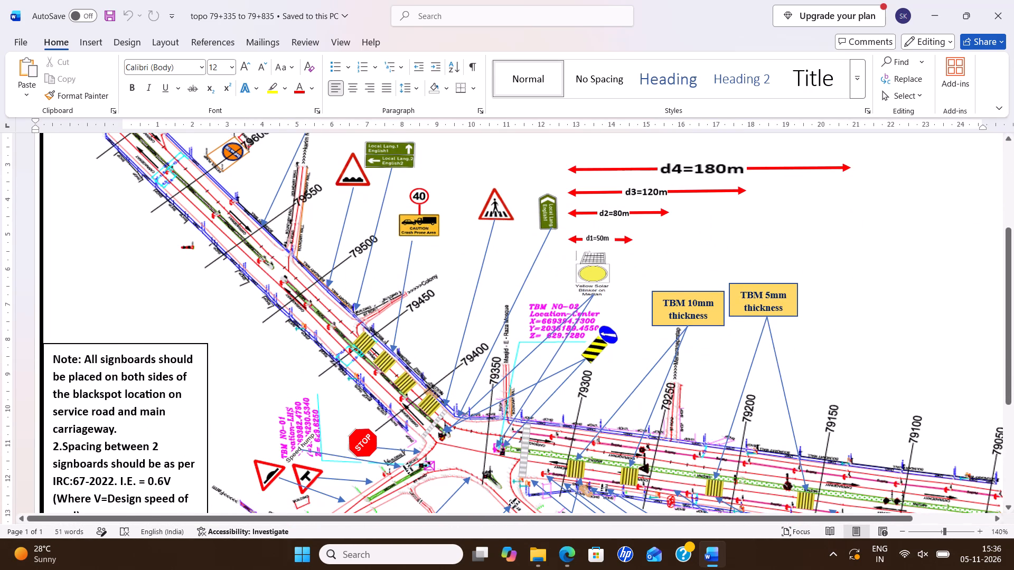
scroll(412, 266, down, 2)
scroll(411, 265, up, 4)
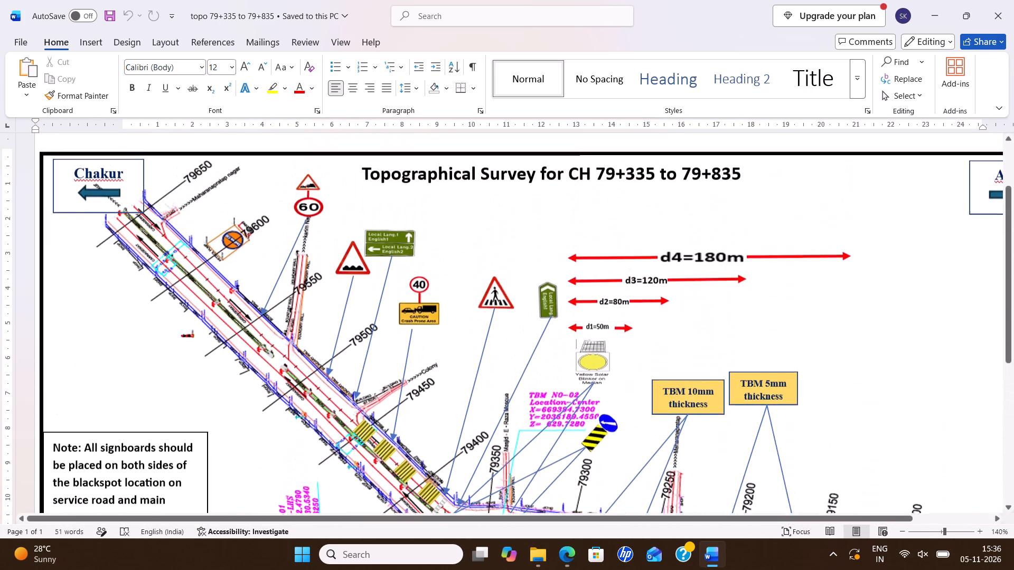
scroll(411, 261, down, 3)
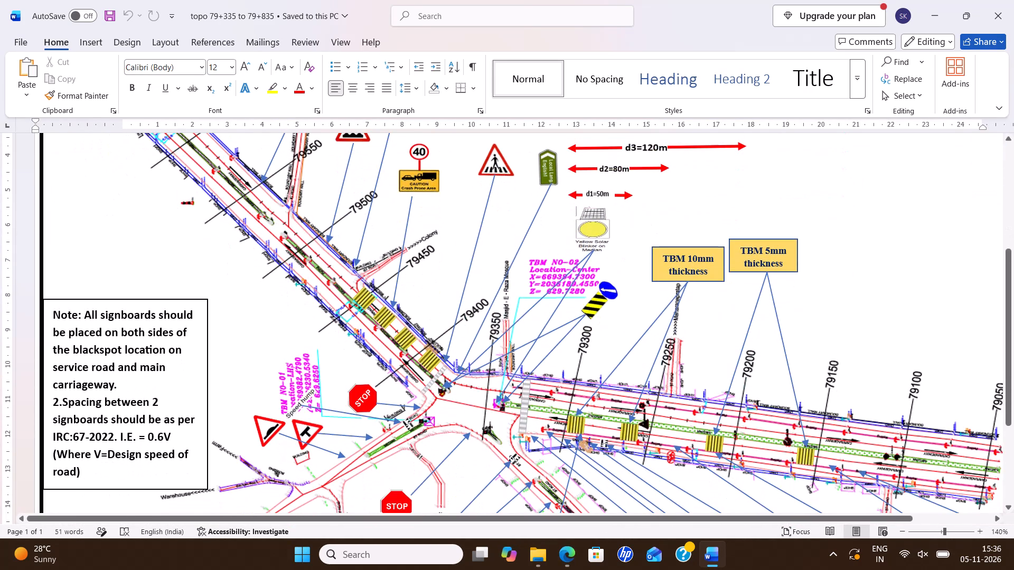
scroll(411, 261, down, 3)
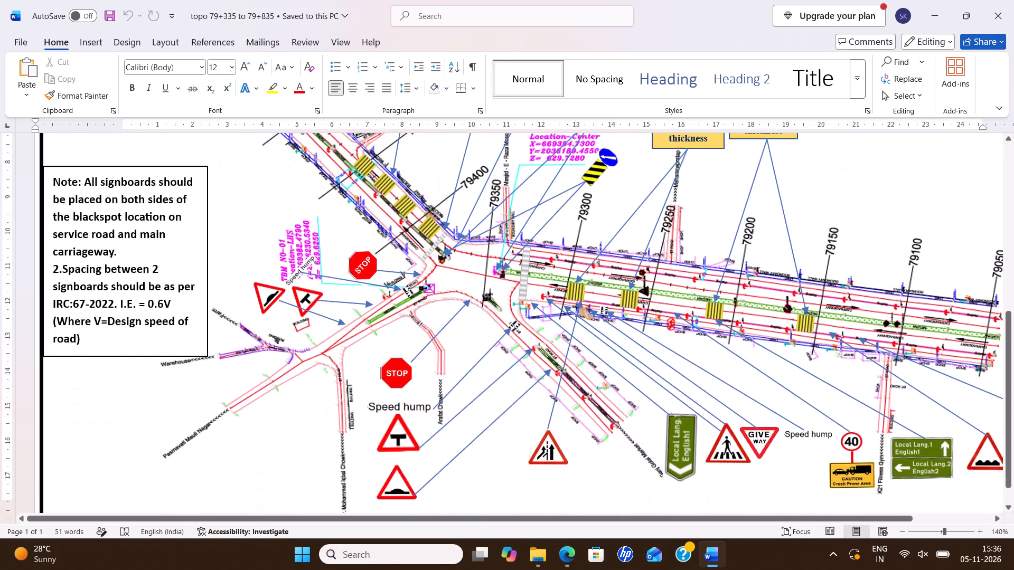
scroll(477, 281, up, 8)
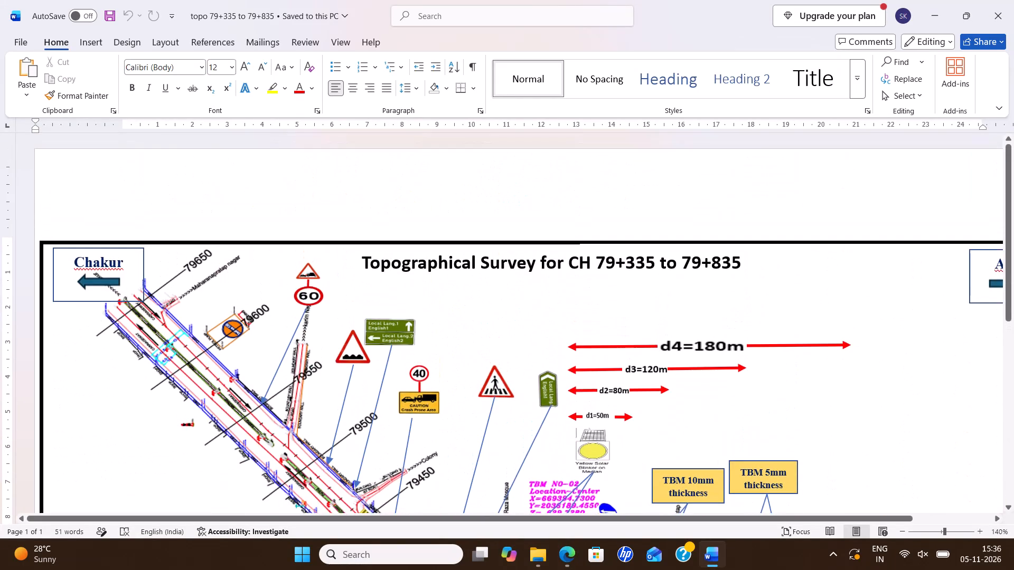
scroll(390, 334, down, 2)
scroll(385, 263, down, 4)
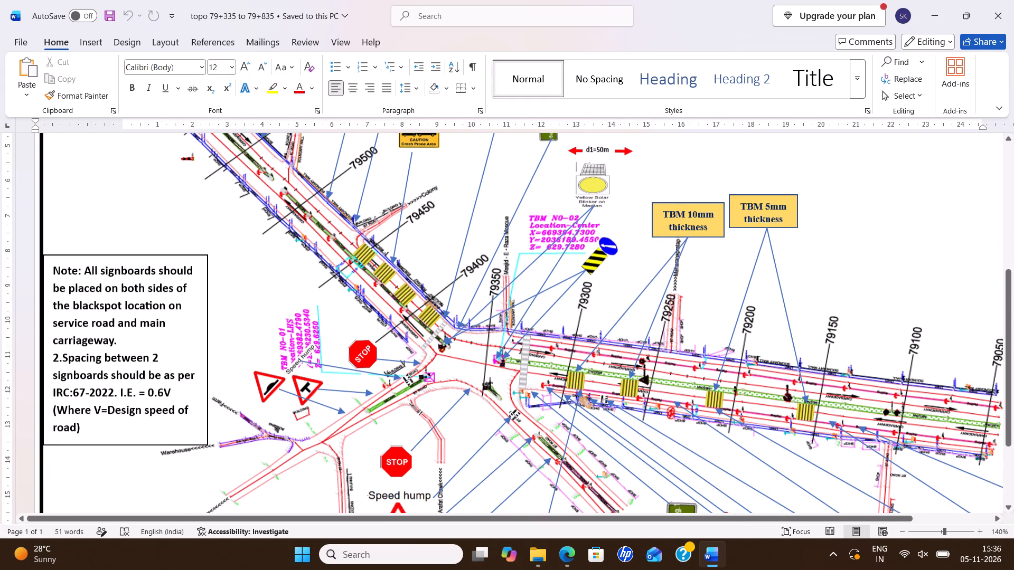
scroll(496, 332, down, 4)
scroll(496, 335, up, 8)
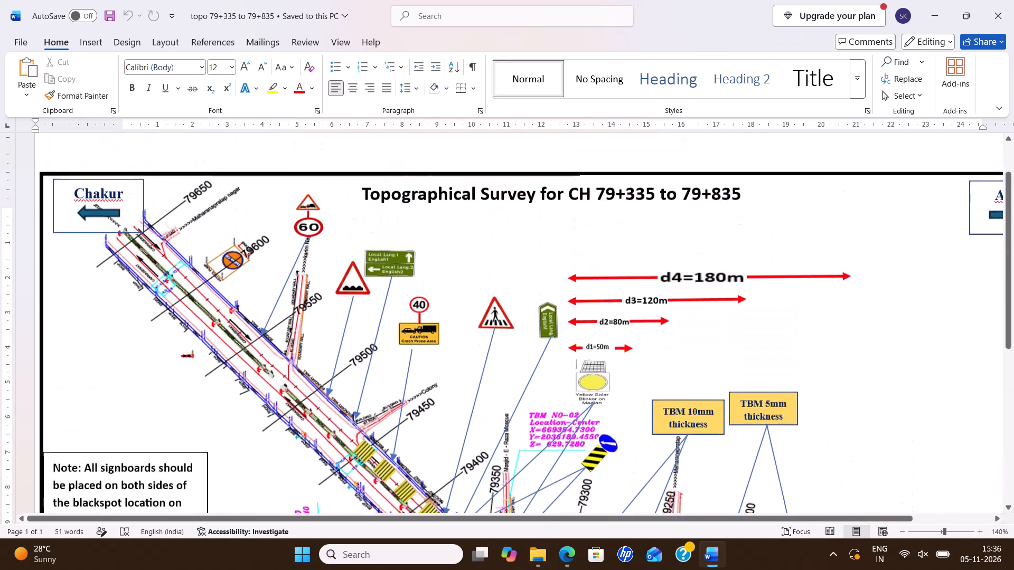
Mirror the green Local Lang. direction sign above the 40 sign horizontally, put it back above its arrow, slightly taller, and save.
click(405, 296)
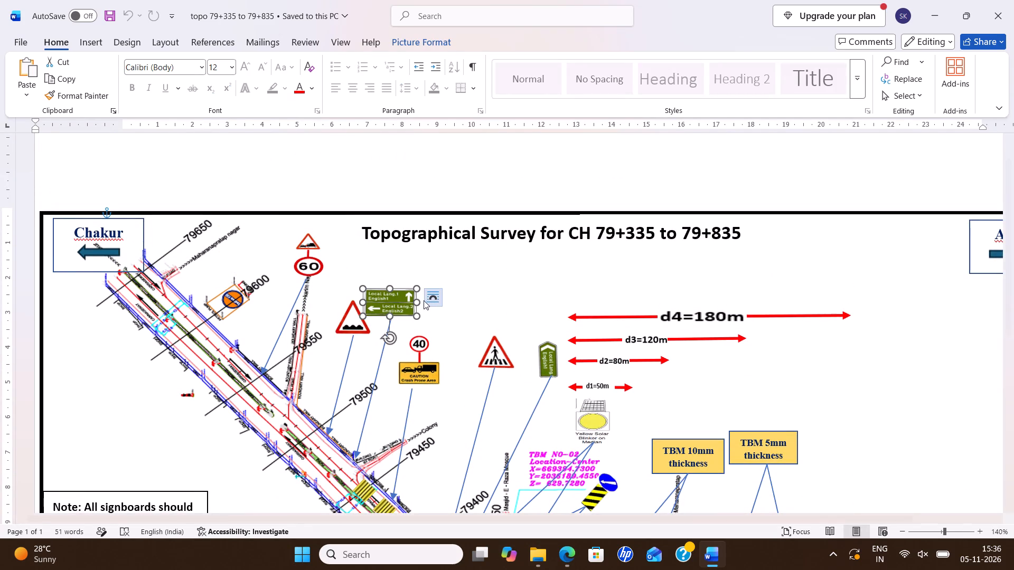
drag(419, 300, 320, 298)
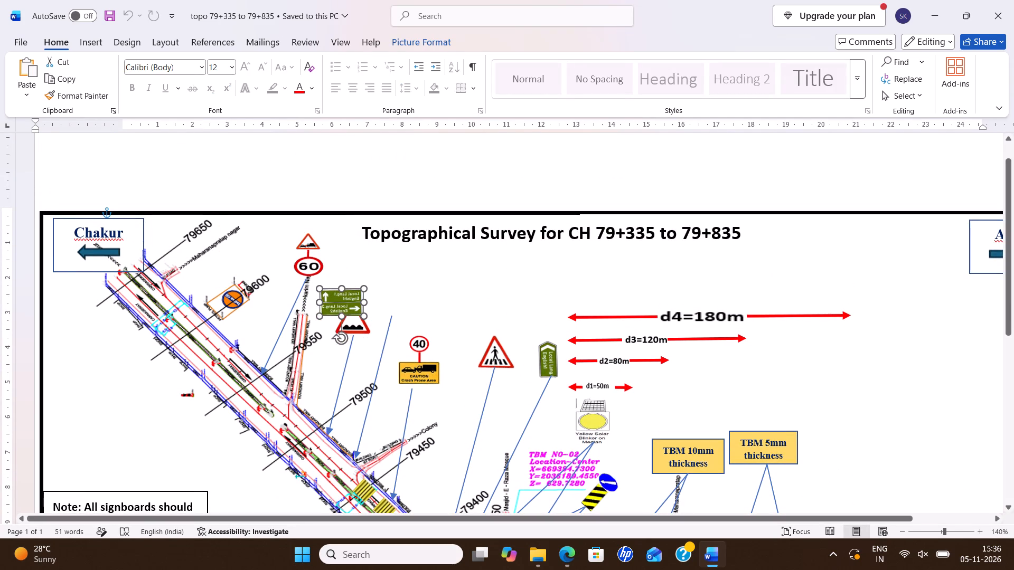
drag(339, 301, 391, 298)
click(483, 274)
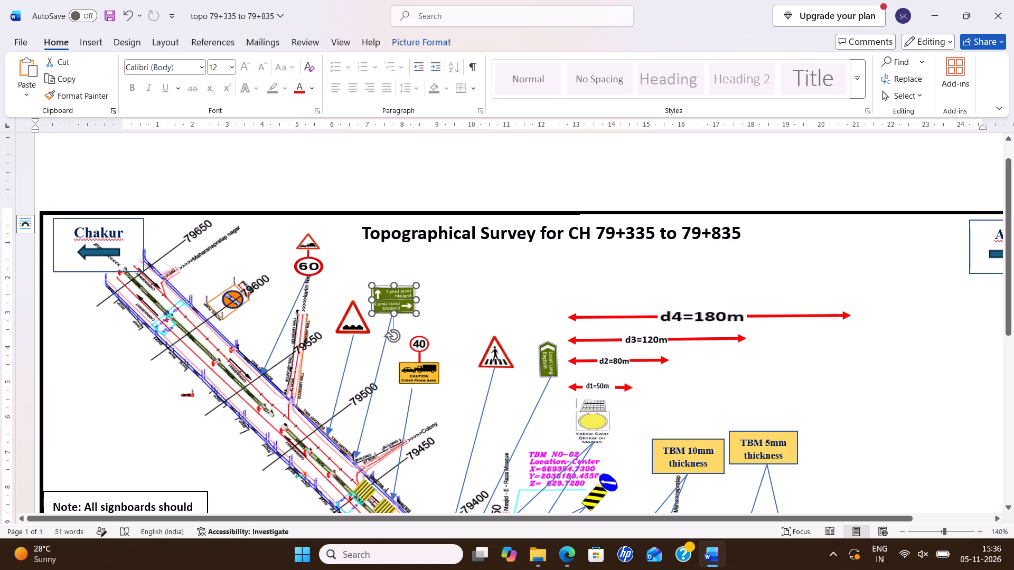
click(393, 287)
drag(392, 286, 390, 281)
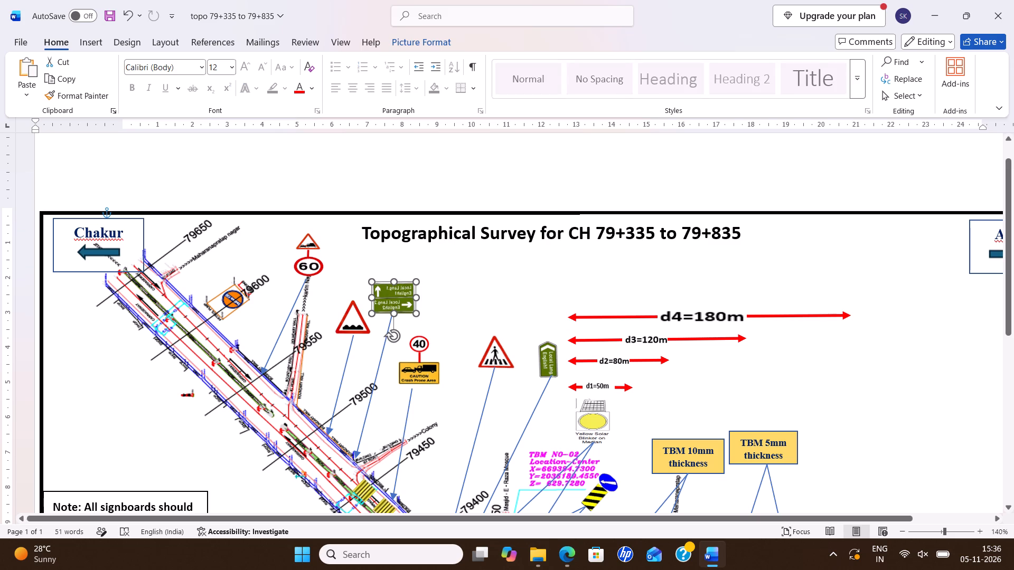
drag(390, 281, 390, 281)
click(456, 311)
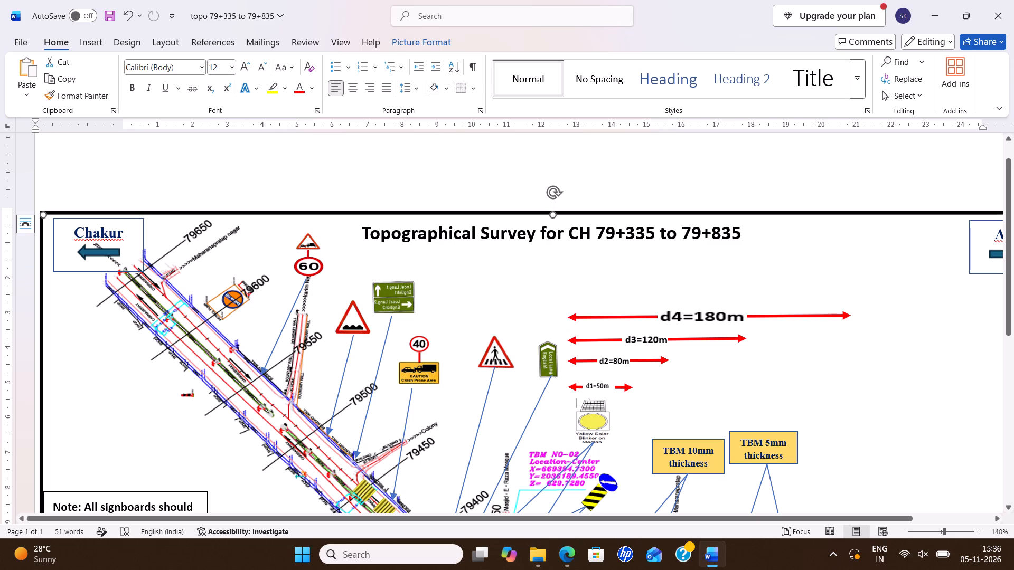
key(ctrl+s)
Move the tip of the Caution Crash Prone Area 40 sign's arrow onto the second yellow bar marking near 79450.
scroll(519, 323, down, 3)
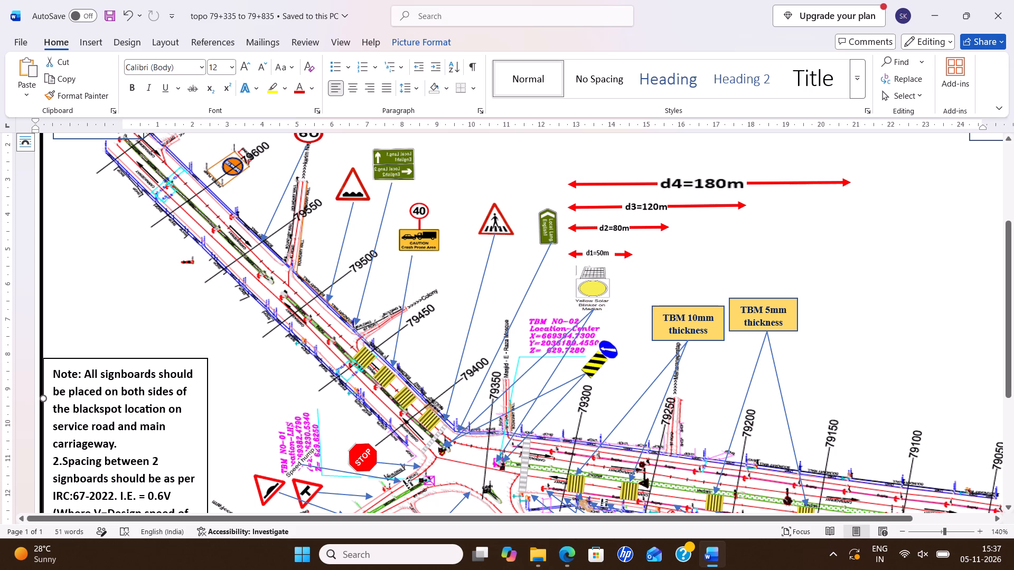
click(397, 368)
click(393, 366)
drag(391, 366, 383, 367)
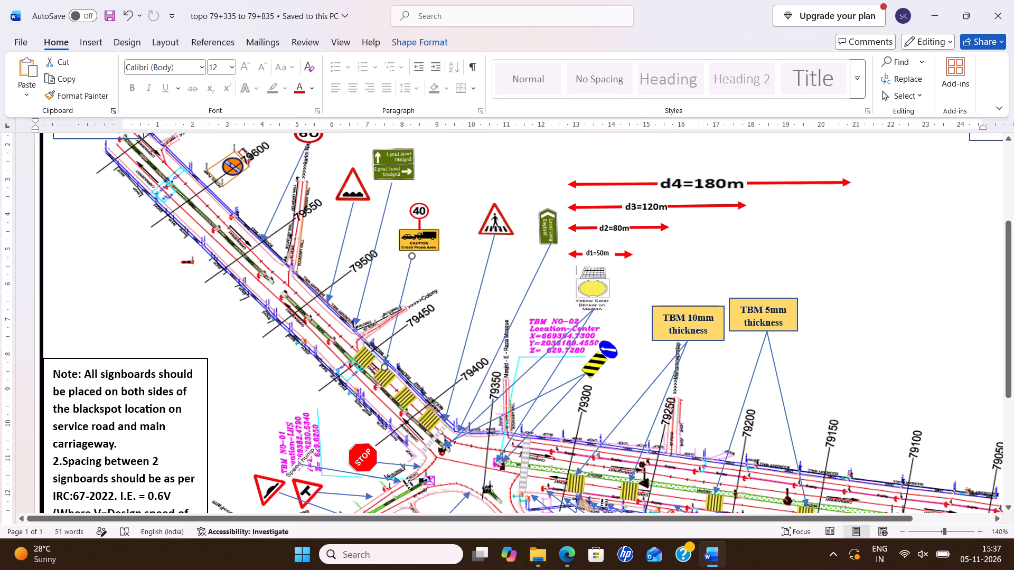
drag(383, 367, 382, 367)
click(411, 320)
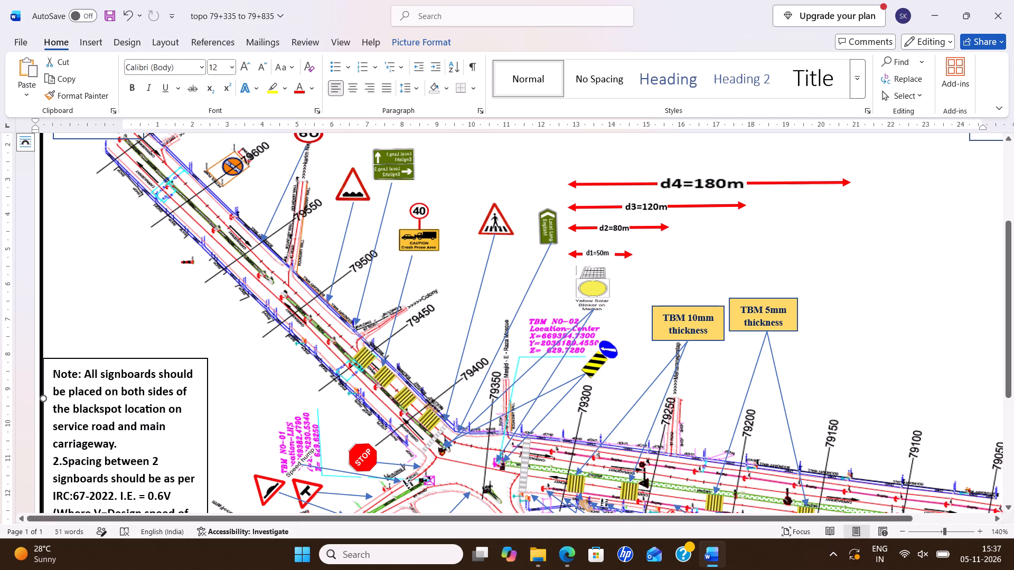
Shift the mirrored green direction sign's arrow to point at the first yellow bar marking, and reattach its start beneath the sign.
drag(353, 320, 355, 326)
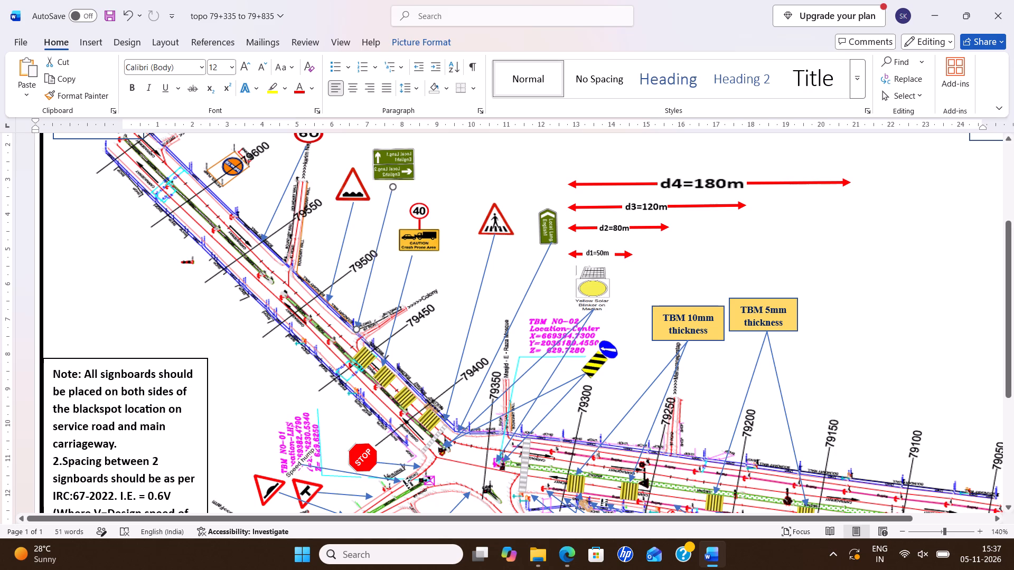
drag(355, 326, 363, 341)
drag(400, 206, 387, 180)
click(401, 225)
Shift the 60 speed sign's arrow to point at the carriageway edge between 79550 and 79500, and reattach its start beneath the sign.
scroll(334, 274, up, 1)
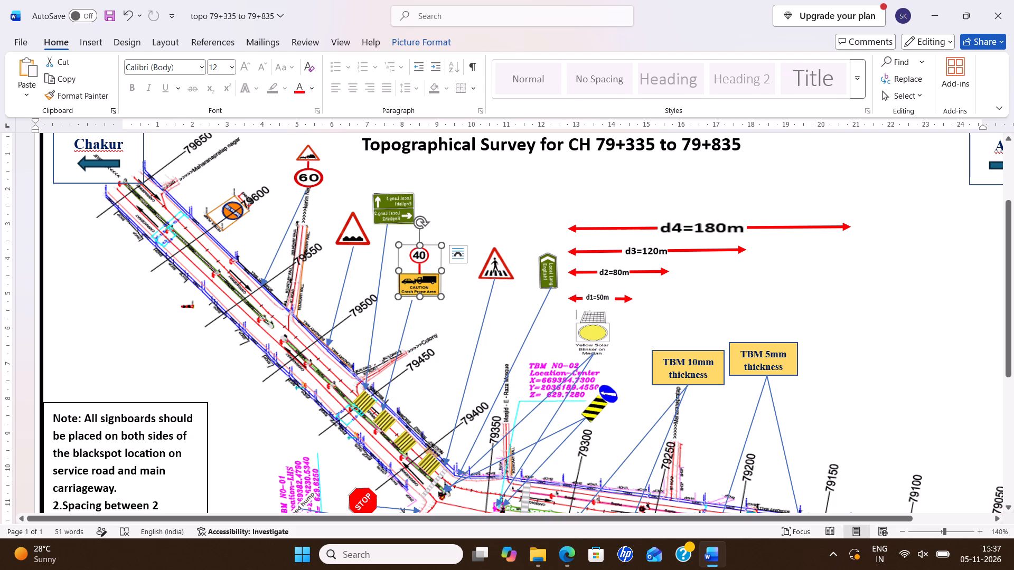
drag(260, 283, 301, 320)
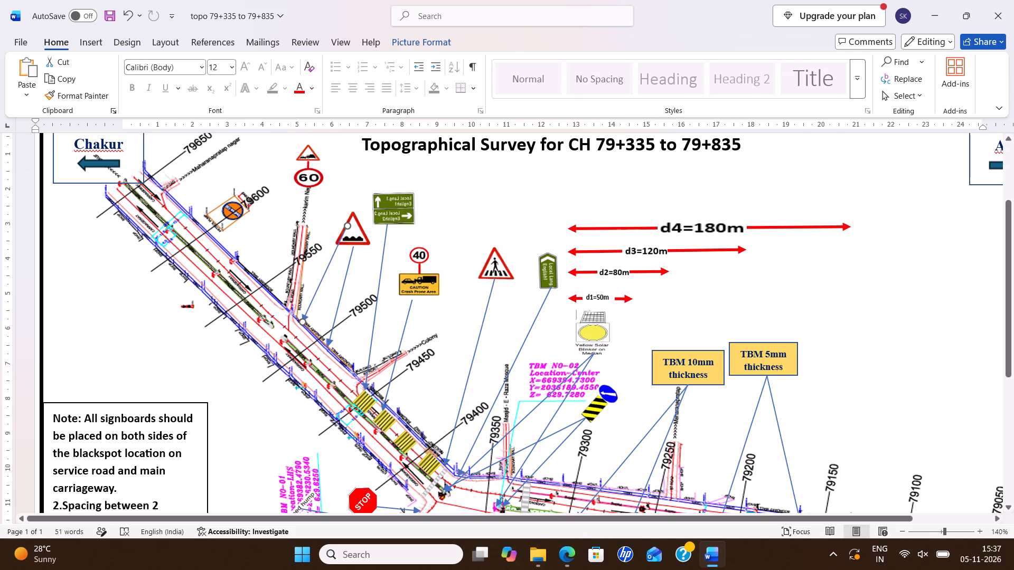
drag(301, 320, 301, 320)
drag(351, 226, 312, 189)
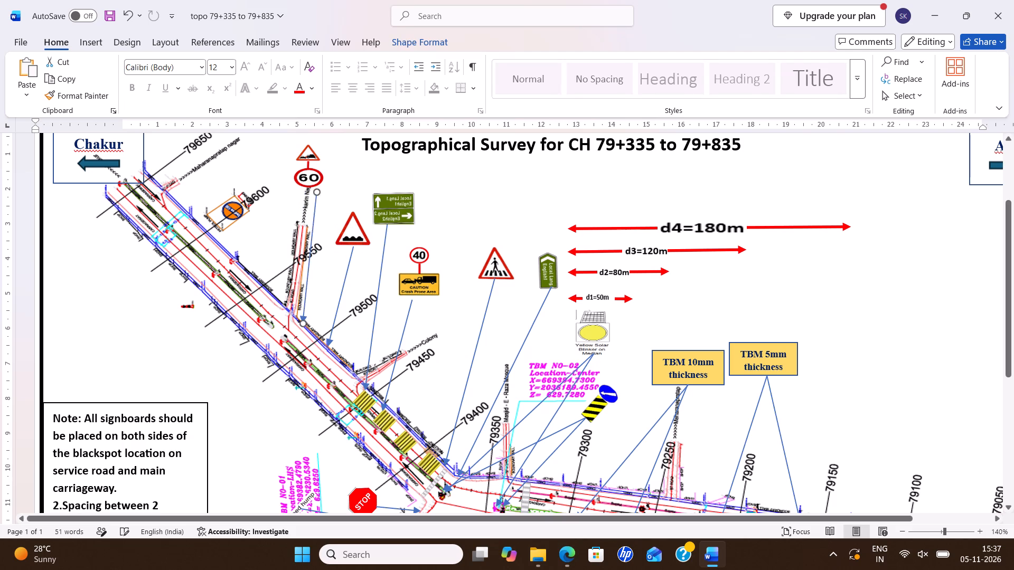
drag(312, 189, 306, 186)
click(346, 185)
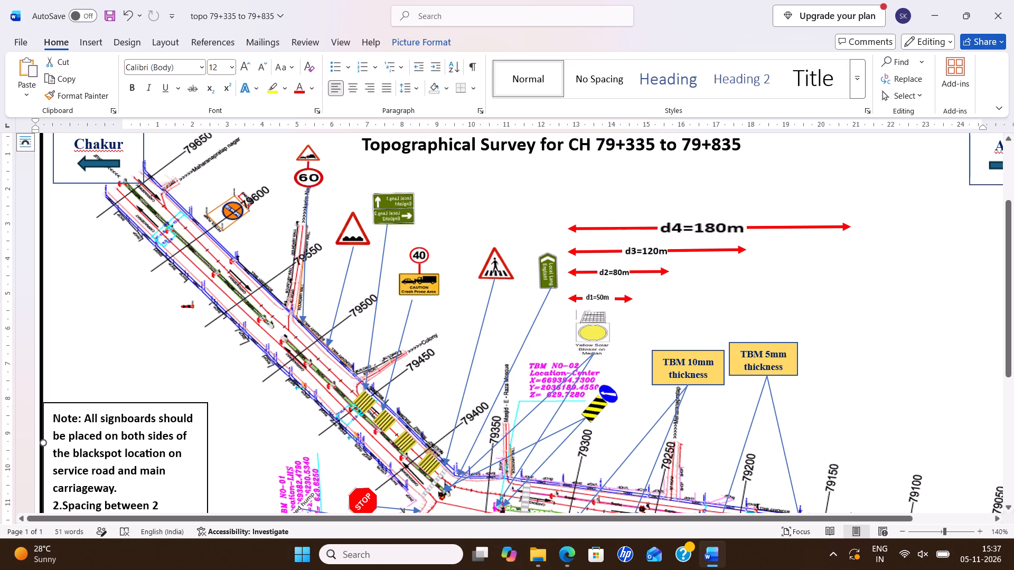
Examine the signs and arrows around the junction and along the lower part of the survey drawing.
scroll(433, 261, down, 2)
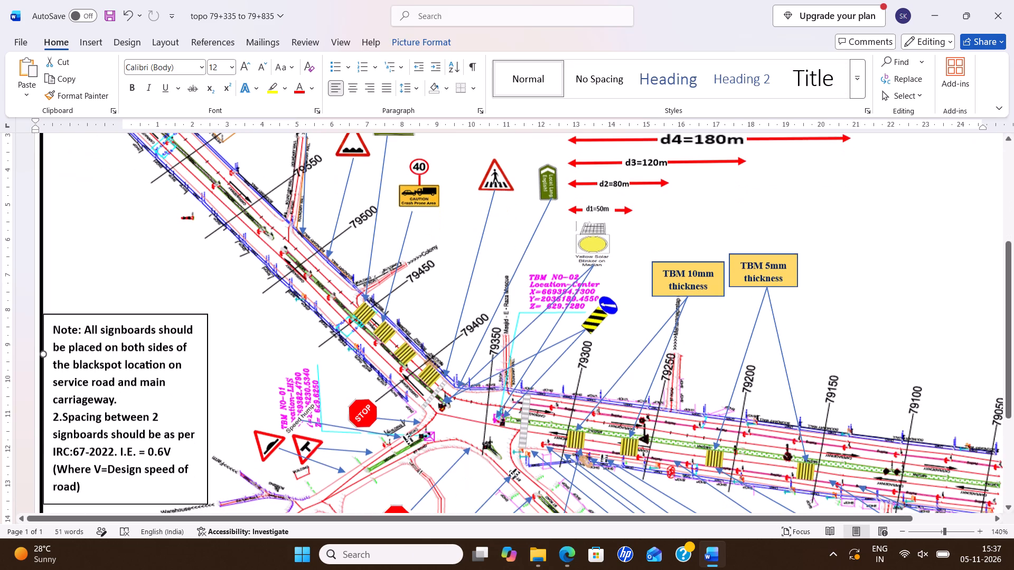
scroll(453, 299, down, 3)
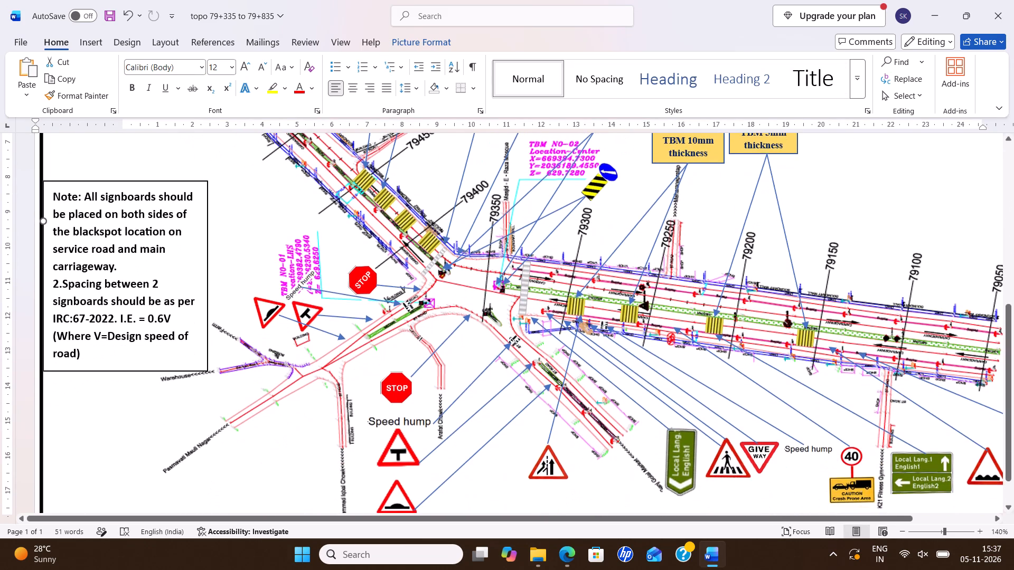
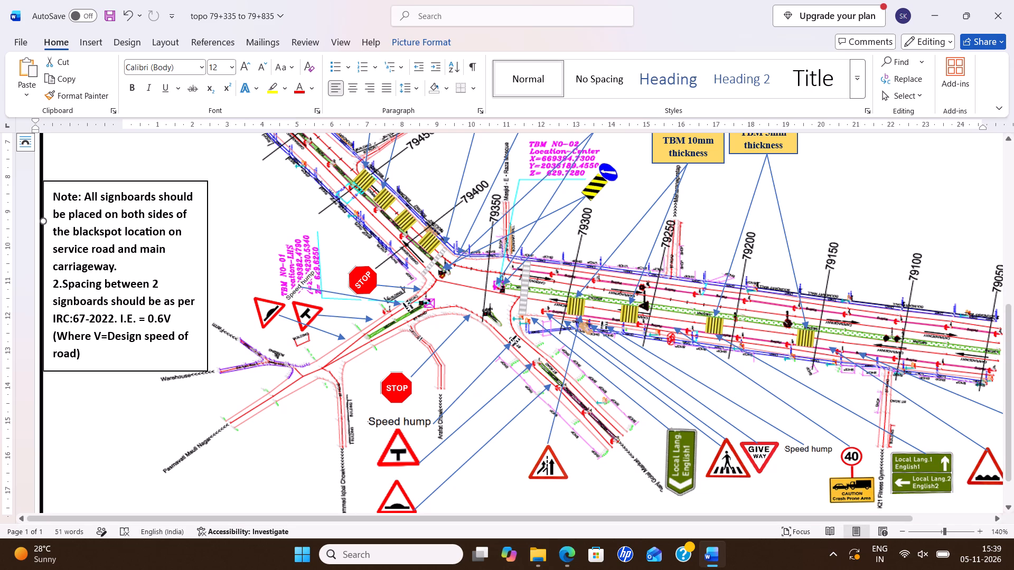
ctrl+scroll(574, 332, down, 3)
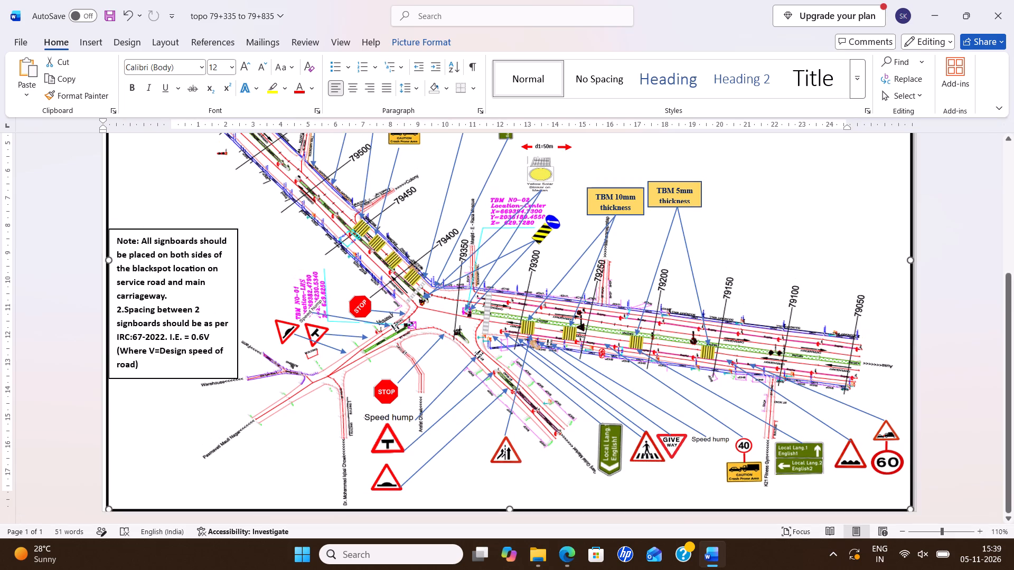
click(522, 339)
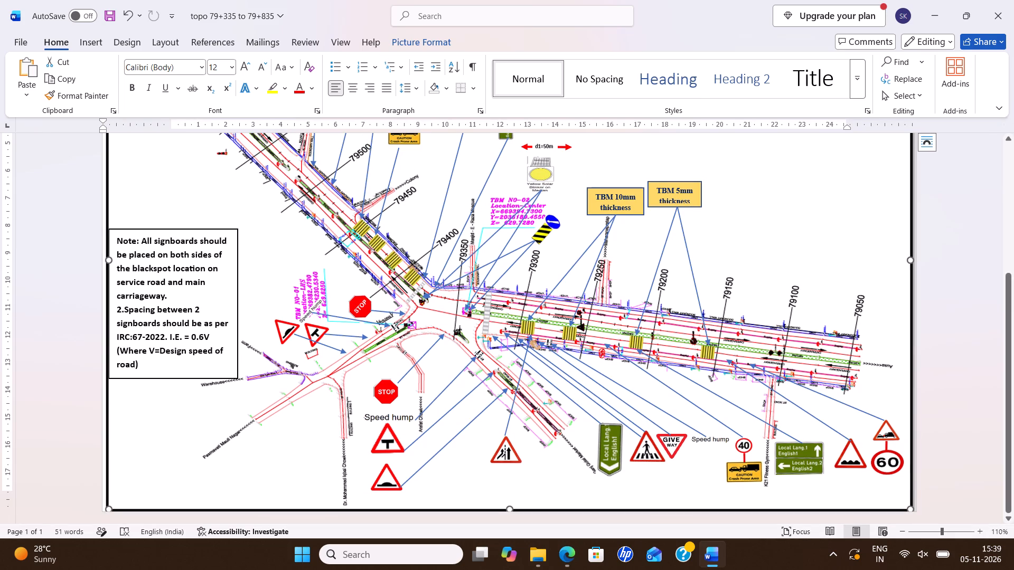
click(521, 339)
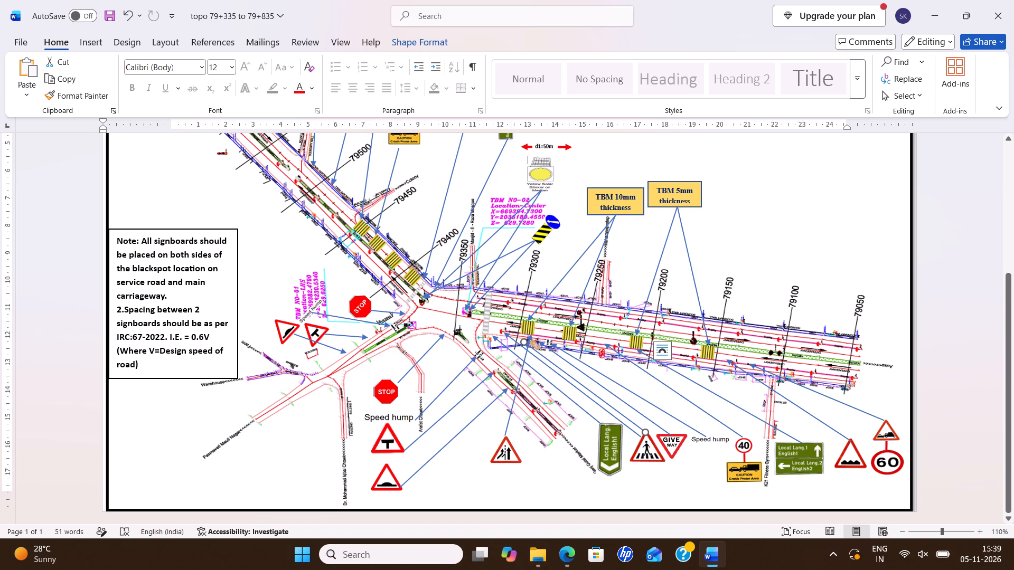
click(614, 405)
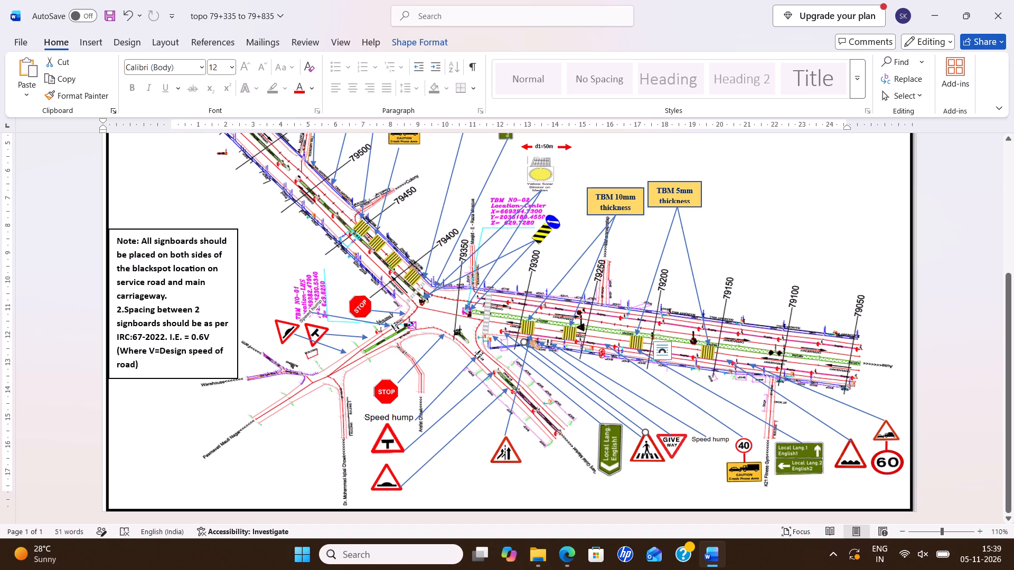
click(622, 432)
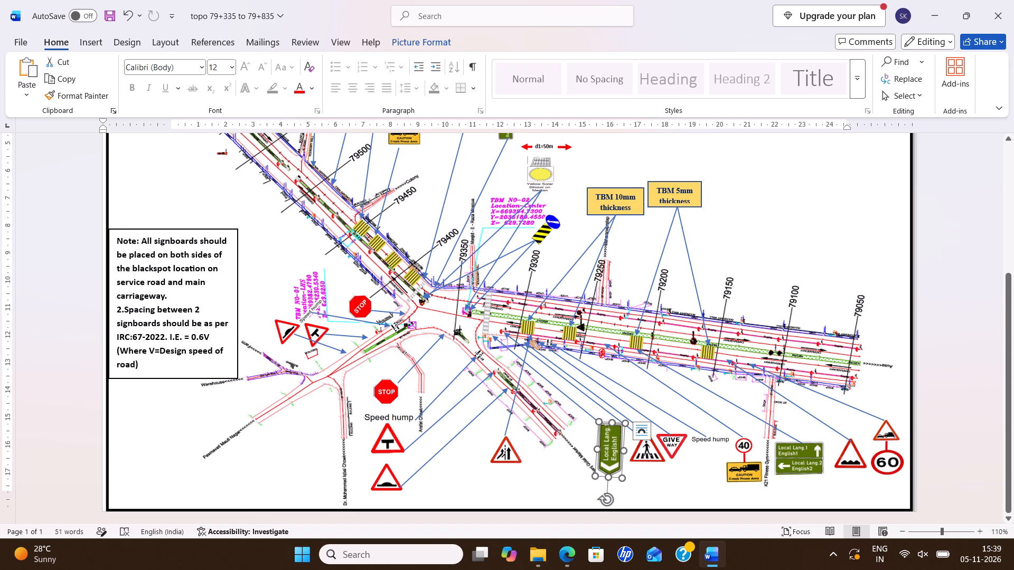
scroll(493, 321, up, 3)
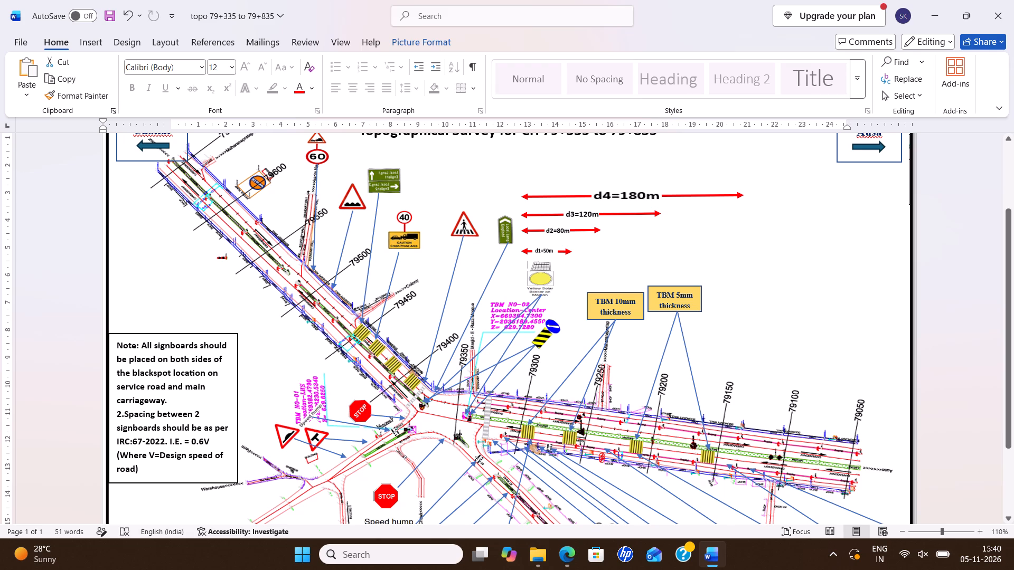
Copy the black-and-yellow chevron sign from topo 90+335 into topo 79+335 to 79+835, and close topo 90+335.
click(918, 8)
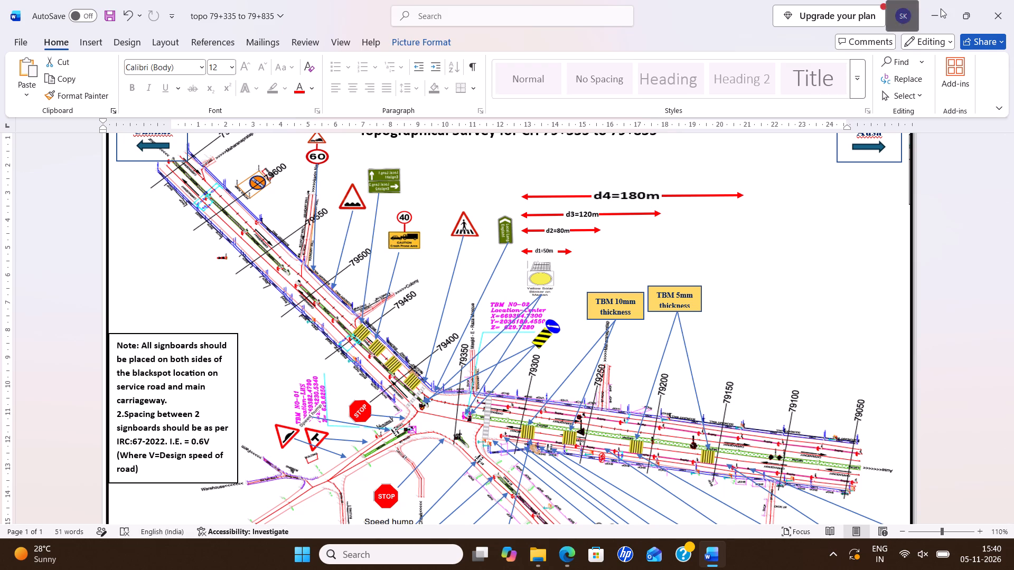
click(941, 8)
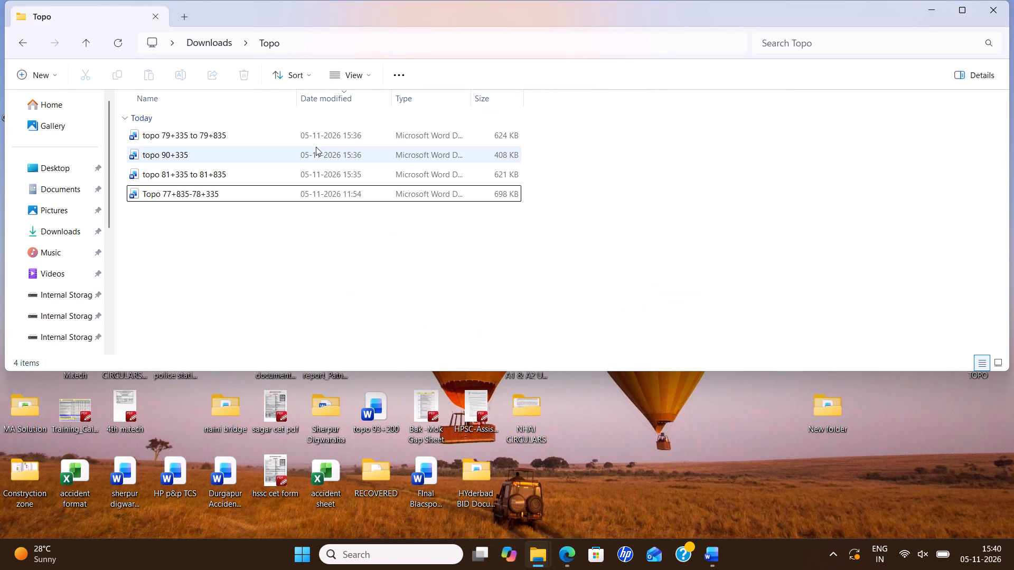
double_click(304, 136)
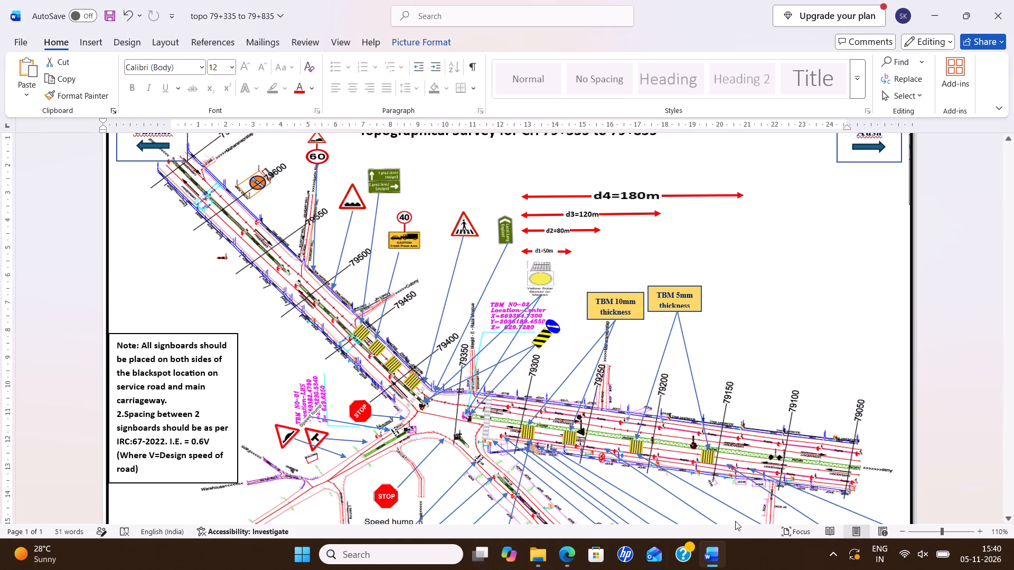
click(716, 553)
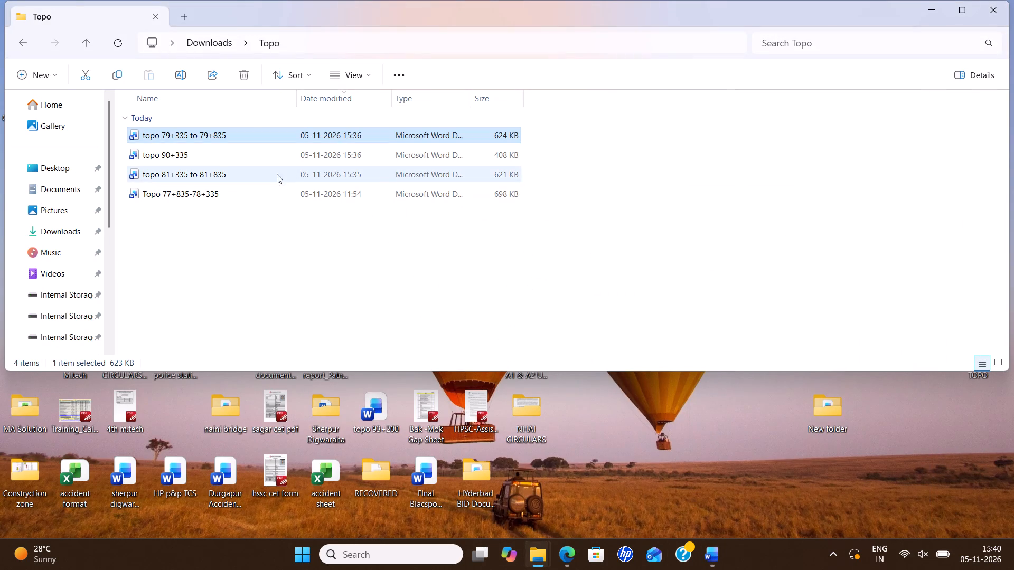
double_click(252, 153)
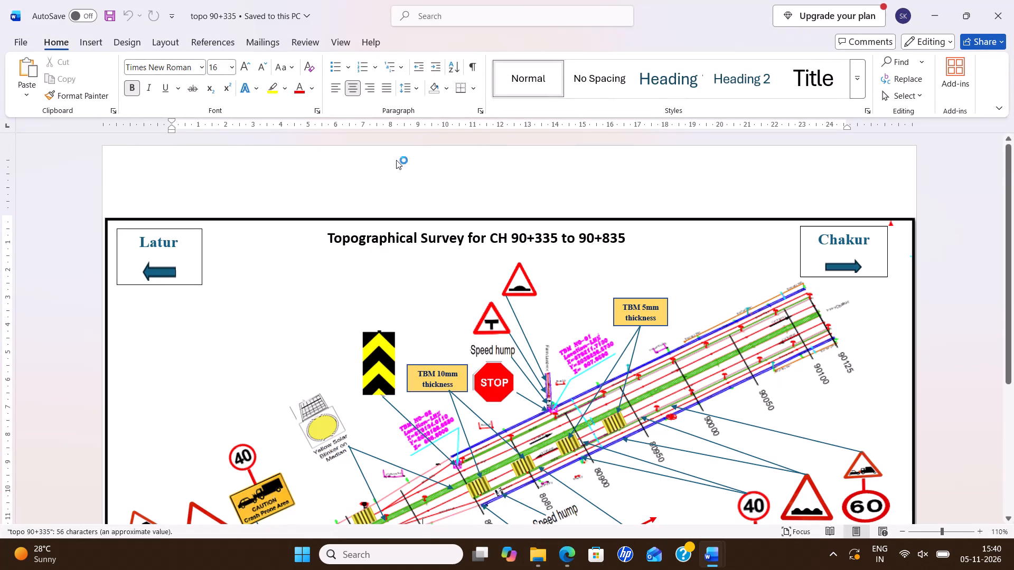
click(380, 353)
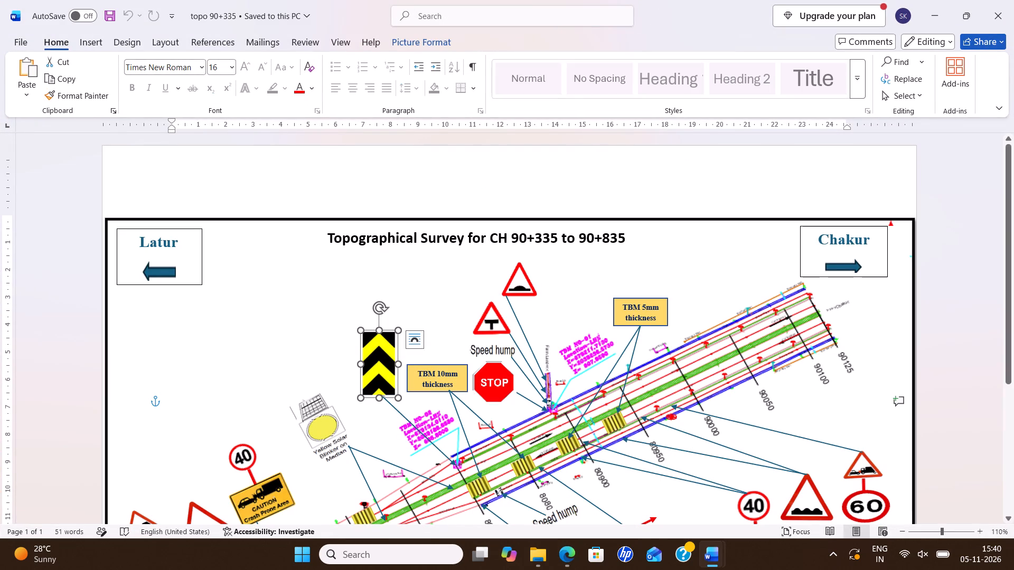
key(ctrl+c)
key(alt+Tab)
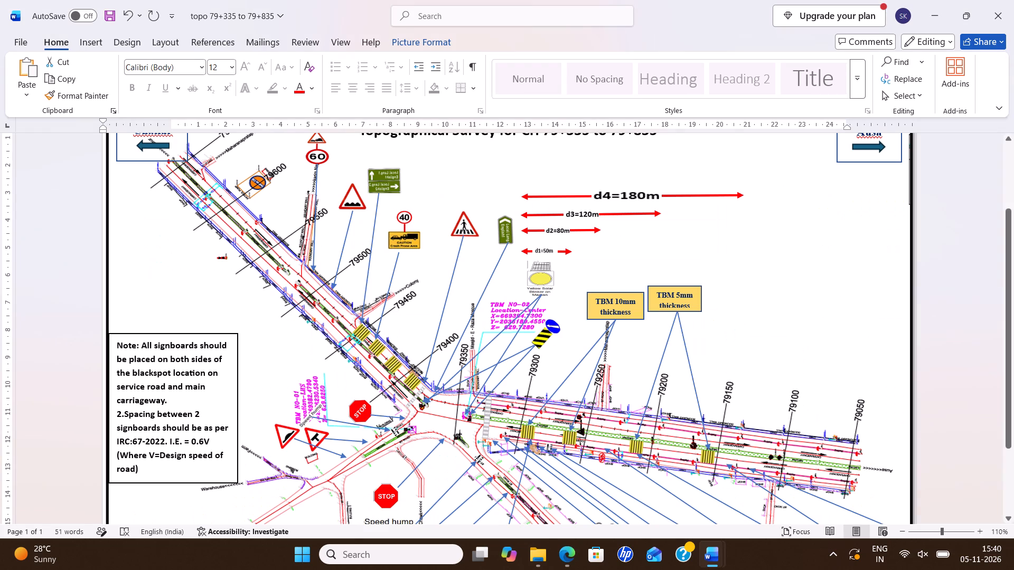
click(747, 234)
key(ctrl+v)
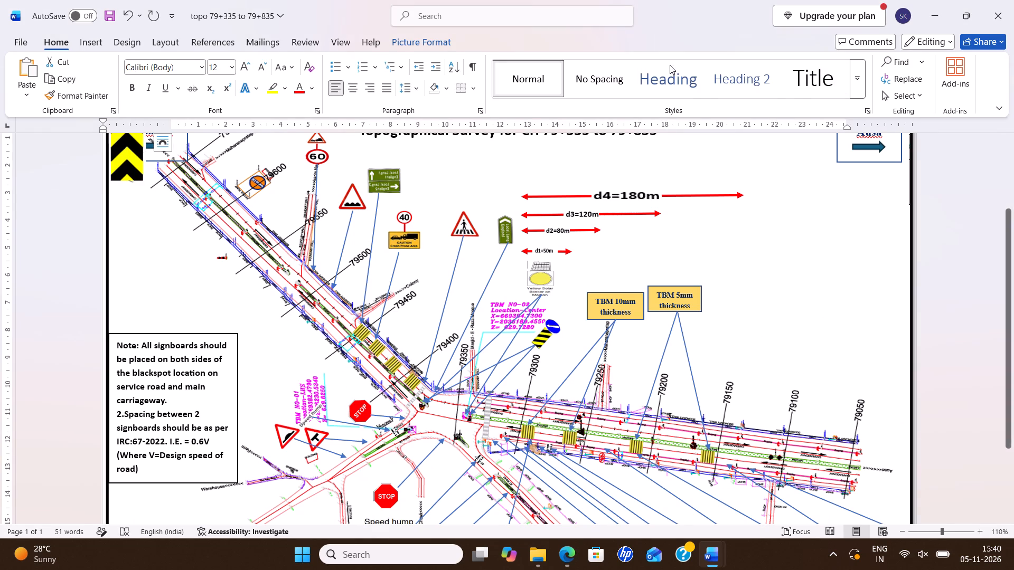
click(926, 8)
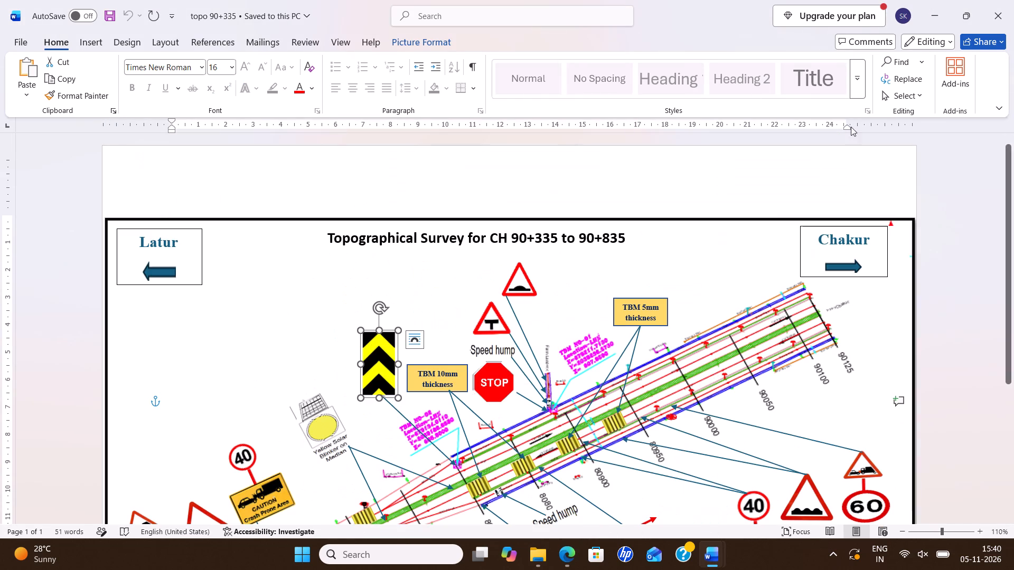
click(1001, 11)
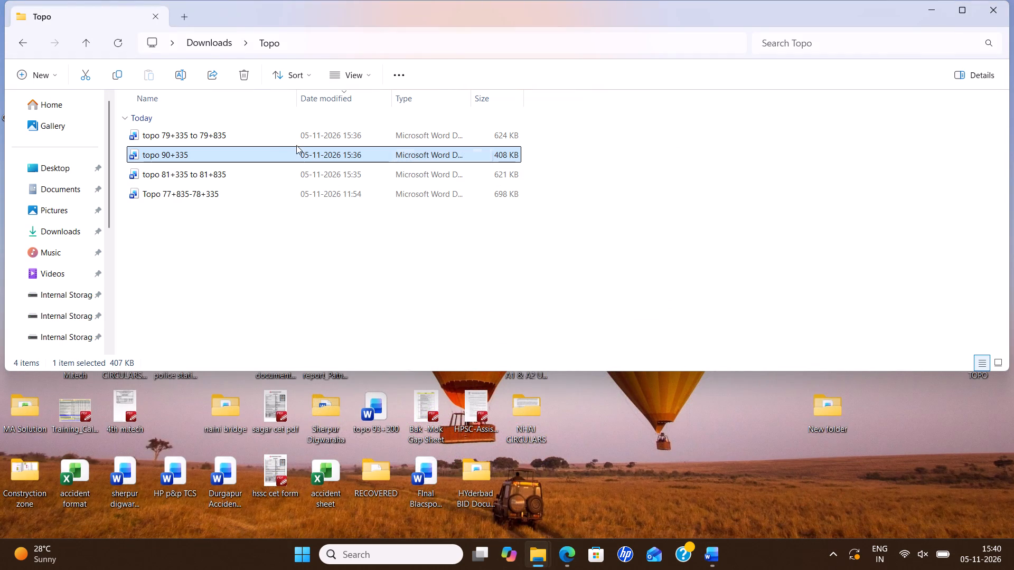
Open topo 81+335 to 81+835 and paste in the striped hazard marker with blue arrow sign copied from topo 79+335 to 79+835.
double_click(265, 175)
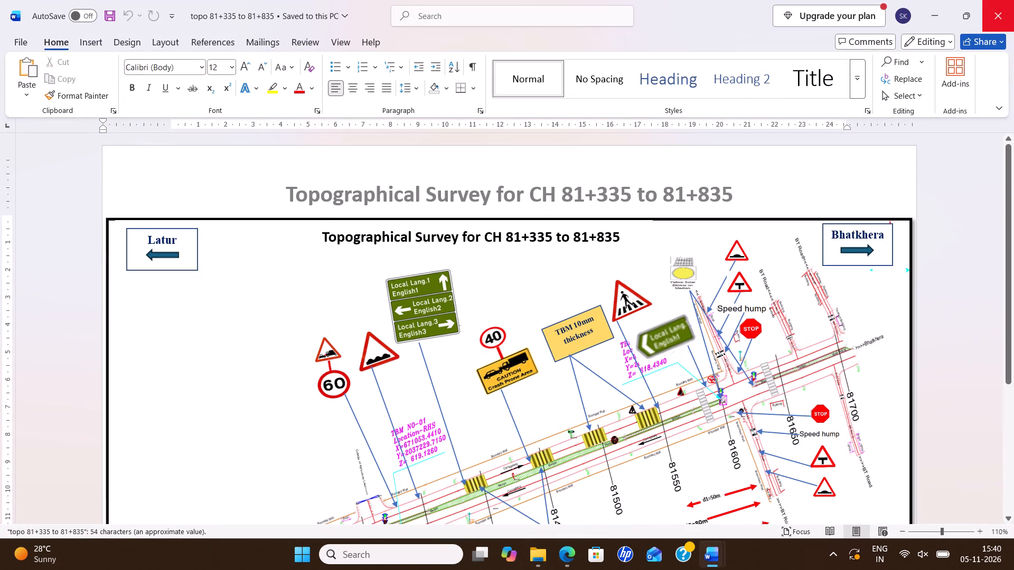
scroll(660, 351, down, 2)
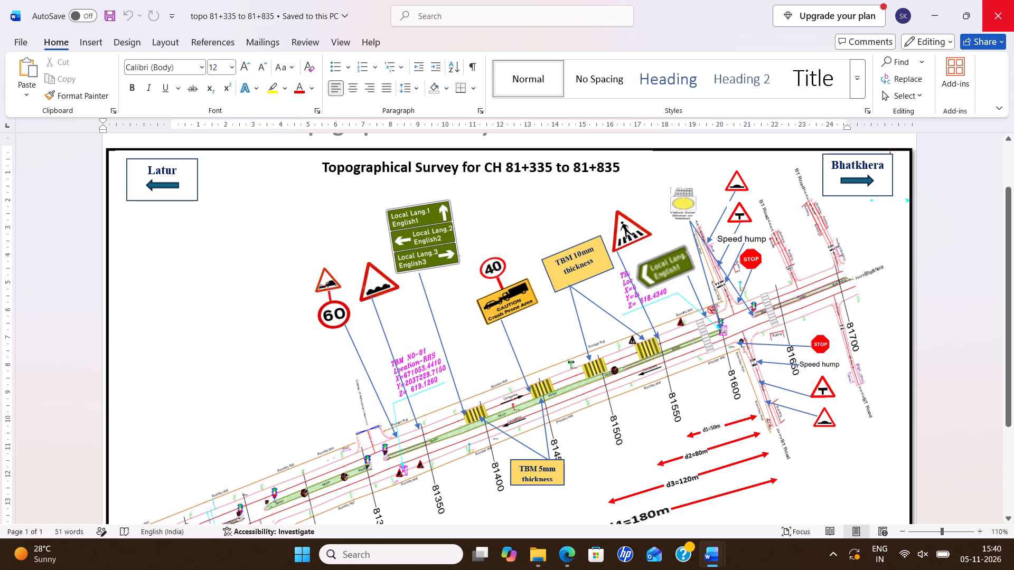
scroll(663, 303, down, 2)
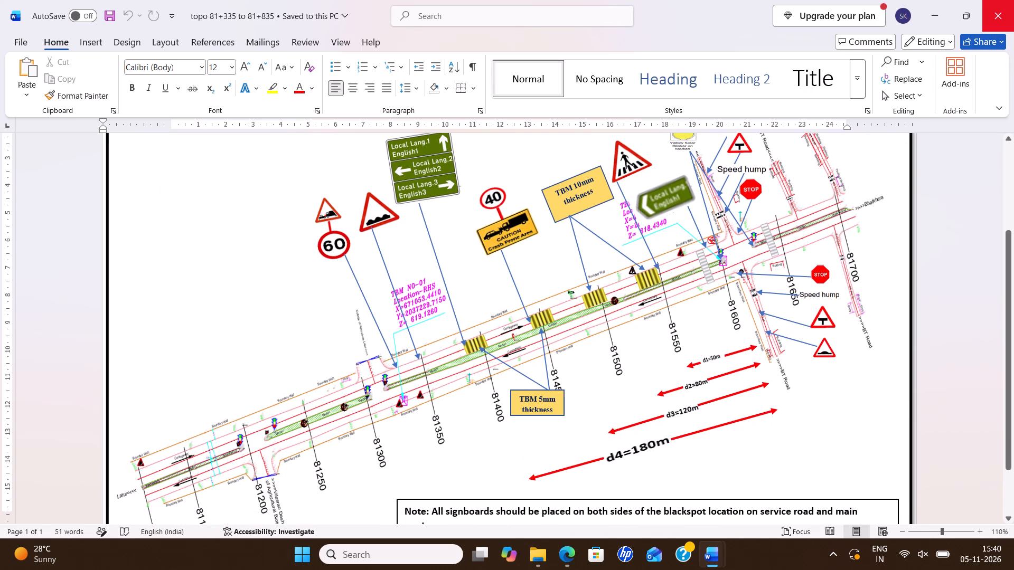
key(alt+Tab)
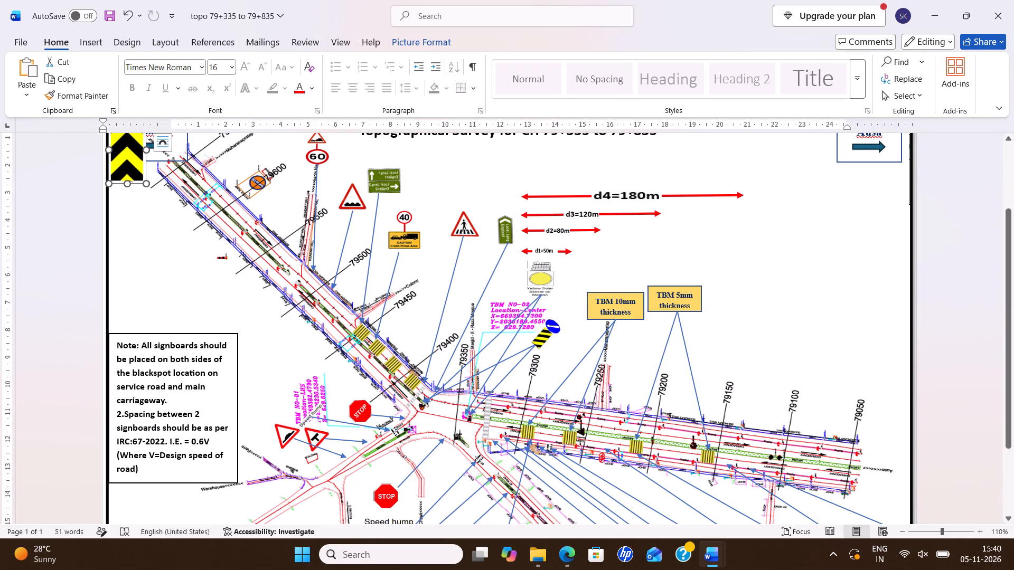
click(547, 338)
key(ctrl+c)
key(alt+Tab)
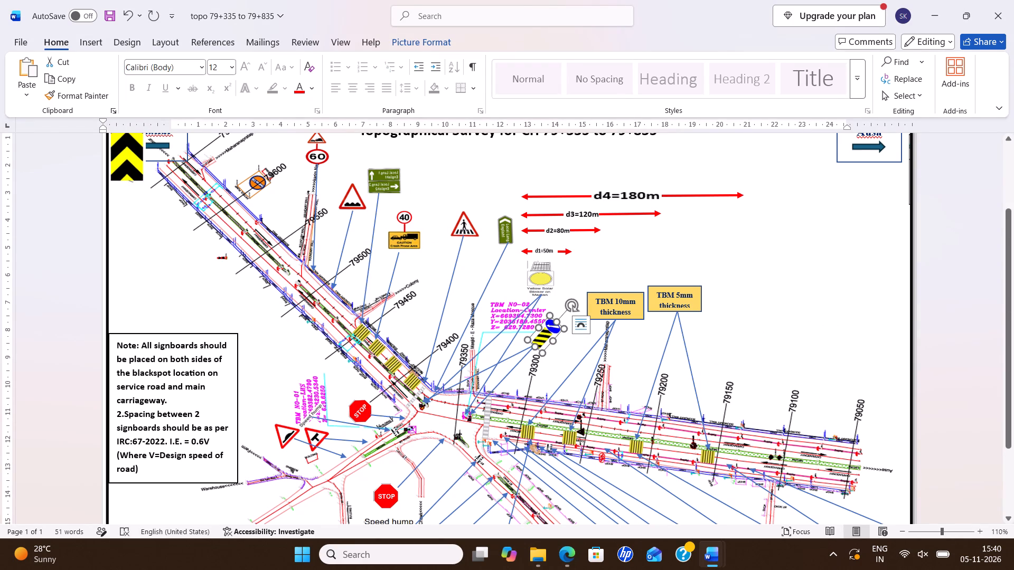
key(ctrl+v)
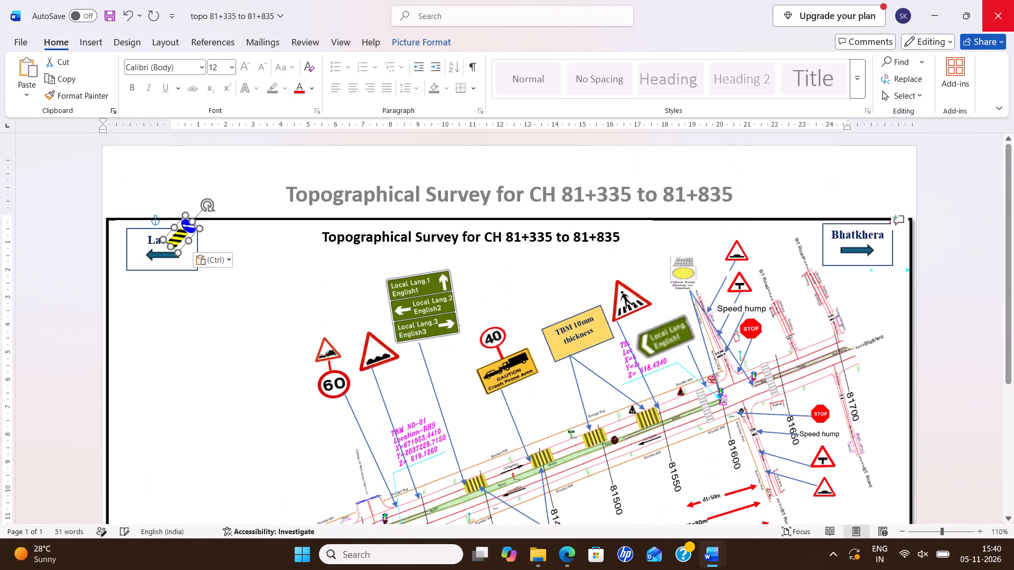
Place the pasted hazard marker sign below the road near 81600, above the d1=50m line, rotated nearly upright and enlarged.
drag(181, 235, 692, 416)
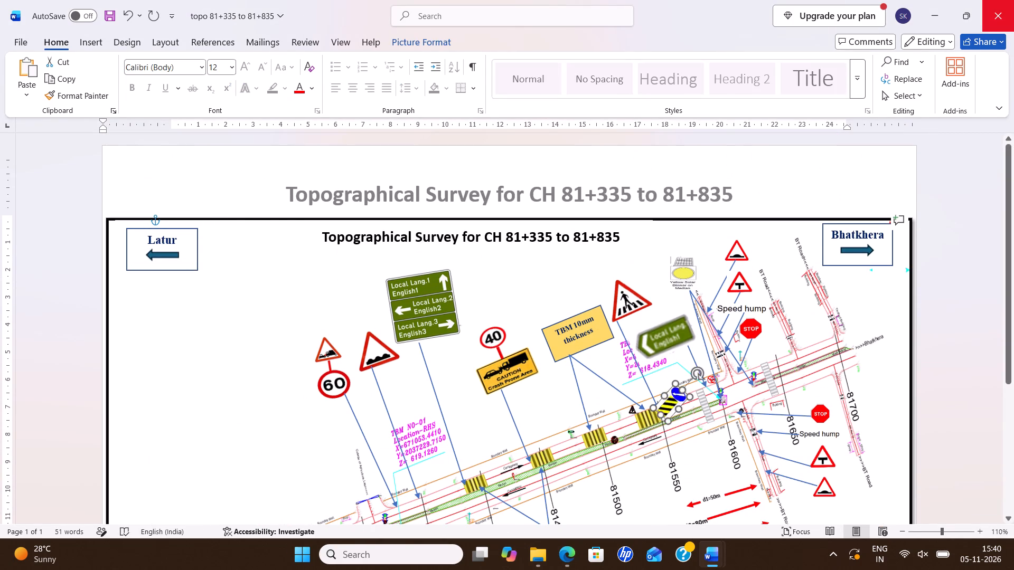
drag(692, 416, 714, 443)
scroll(708, 382, down, 3)
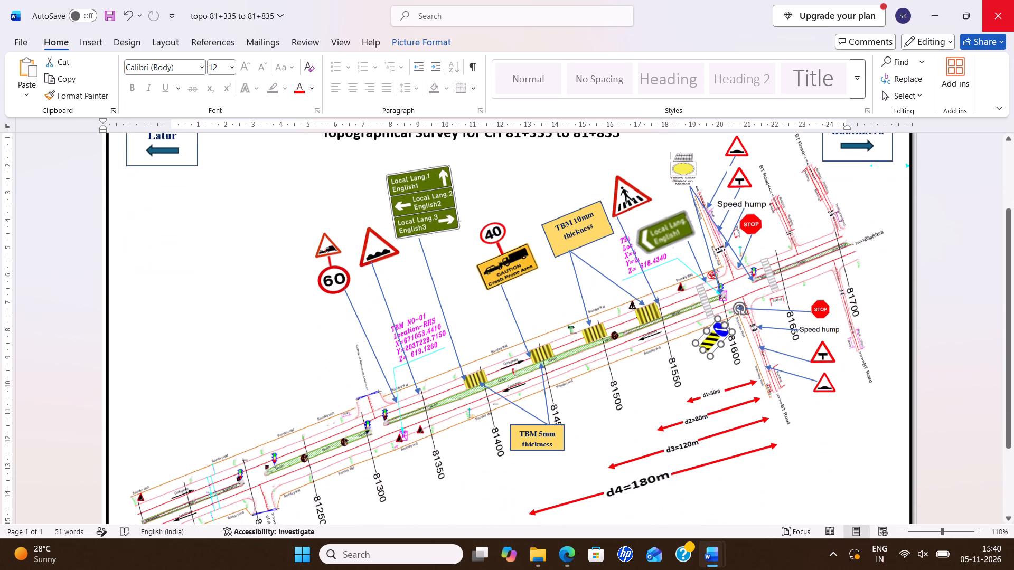
drag(739, 307, 709, 296)
drag(715, 339, 719, 360)
drag(705, 344, 693, 342)
drag(714, 347, 719, 357)
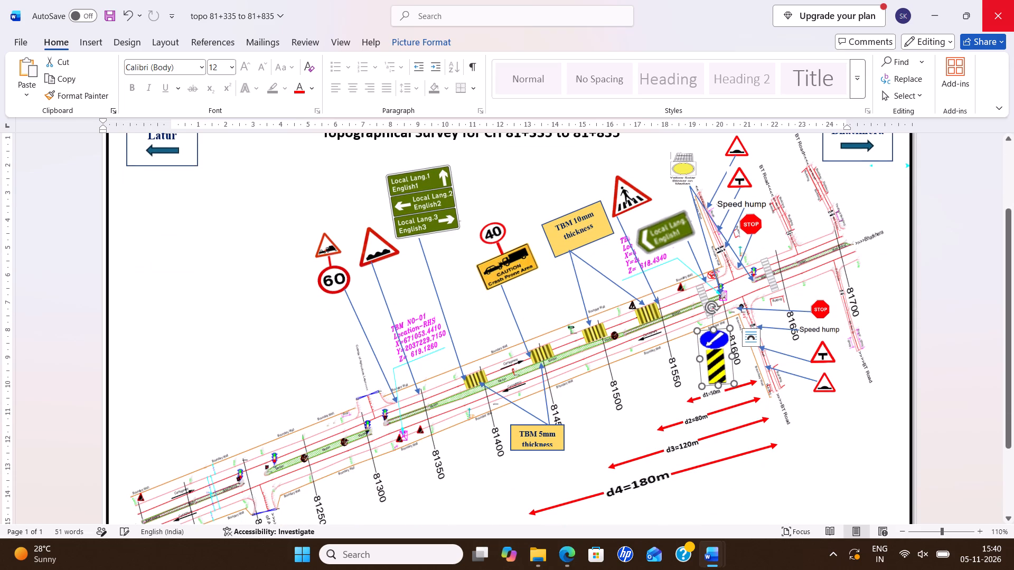
click(668, 326)
Duplicate the solar blinker's arrow and run the copy from the top of the hazard marker sign to the median end near 81600.
click(693, 259)
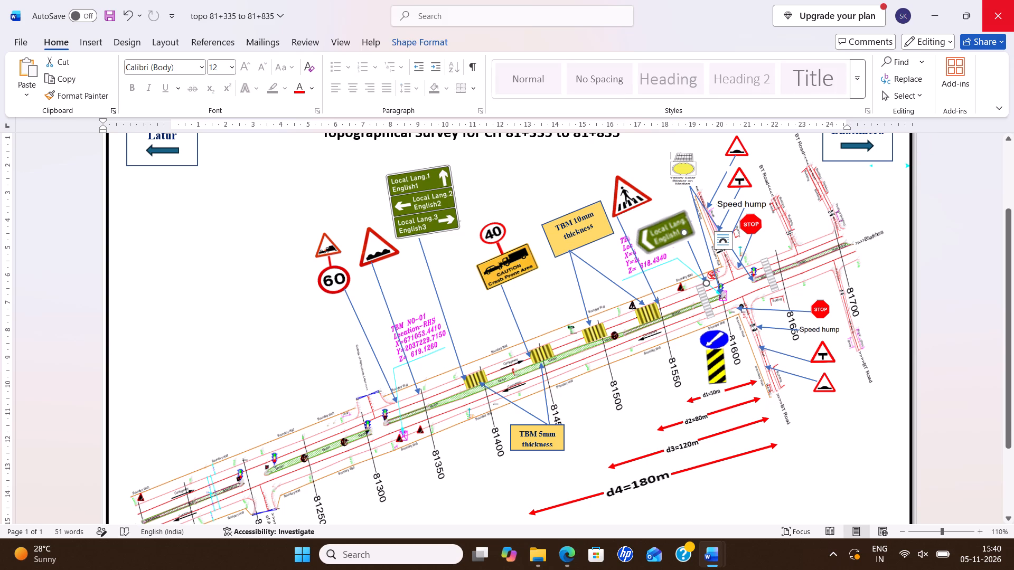
key(ctrl+c)
key(ctrl+v)
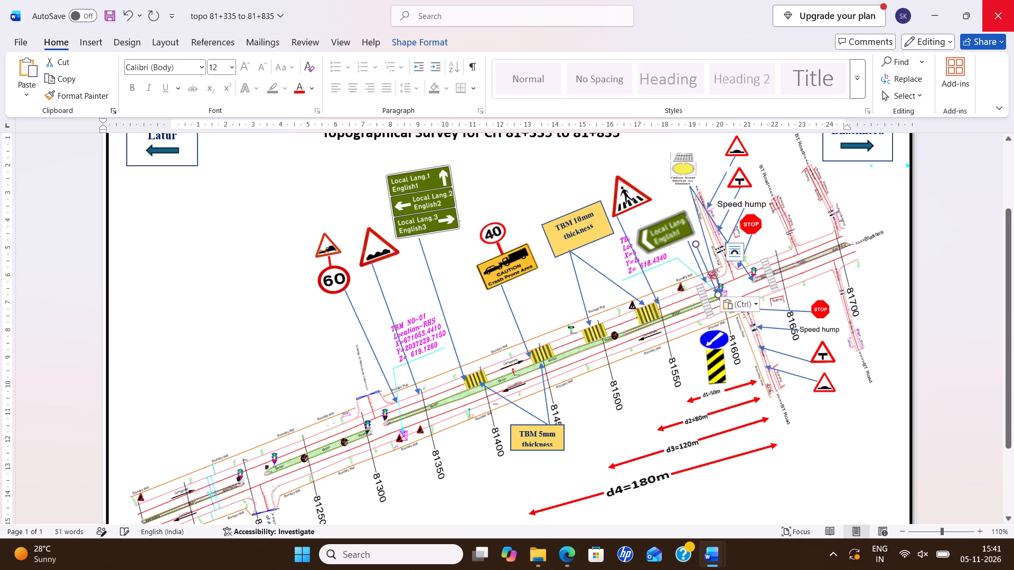
drag(699, 252, 731, 279)
drag(729, 272, 716, 313)
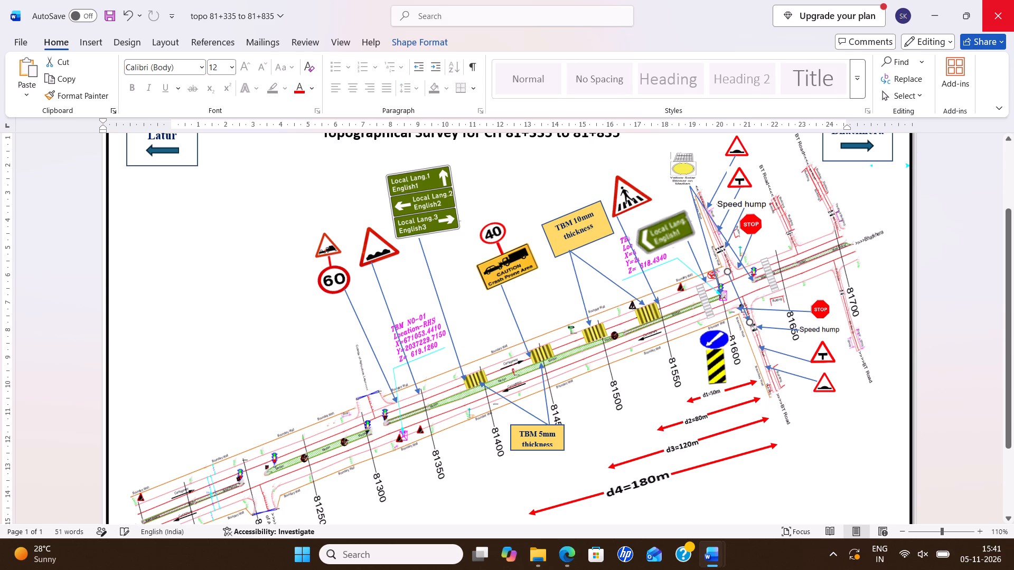
drag(716, 313, 718, 327)
drag(750, 320, 725, 294)
Duplicate the hazard marker's arrow and run the copy from the sign's top to the median end on the junction's Bhatkhera side.
click(724, 310)
key(ctrl+c)
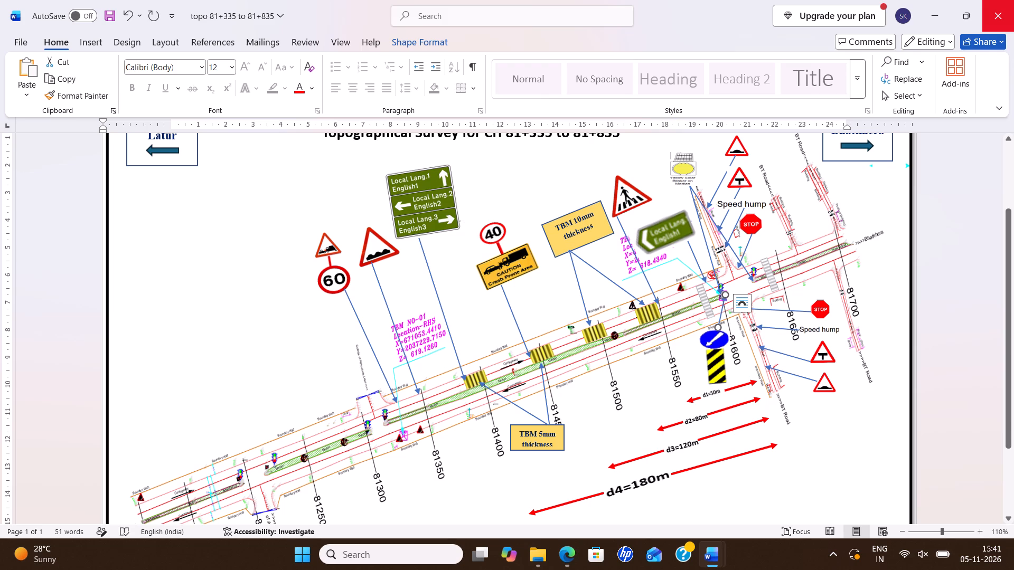
key(ctrl+v)
double_click(737, 325)
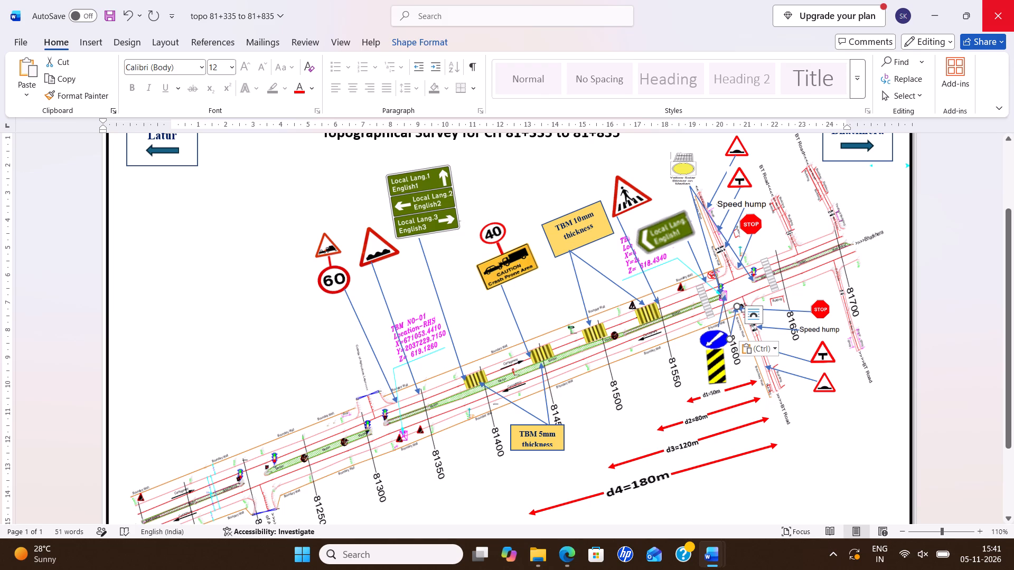
drag(734, 324, 749, 295)
drag(744, 312, 724, 324)
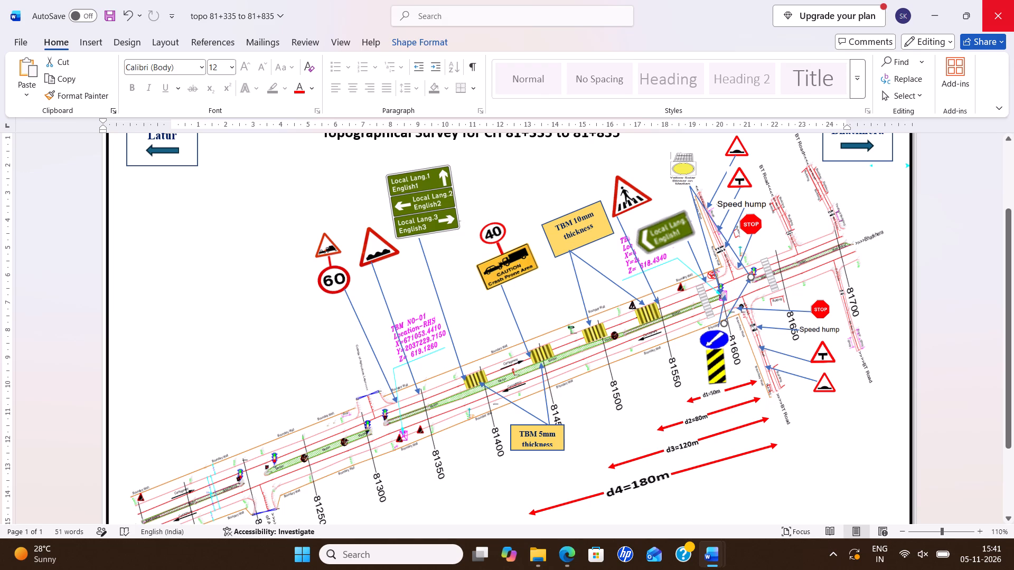
drag(724, 324, 718, 329)
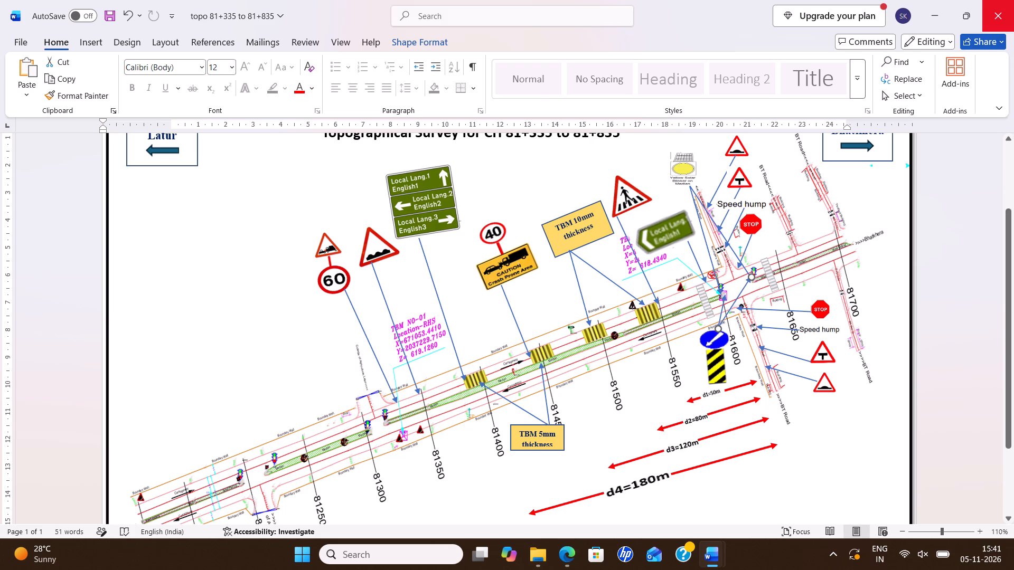
click(728, 333)
click(688, 363)
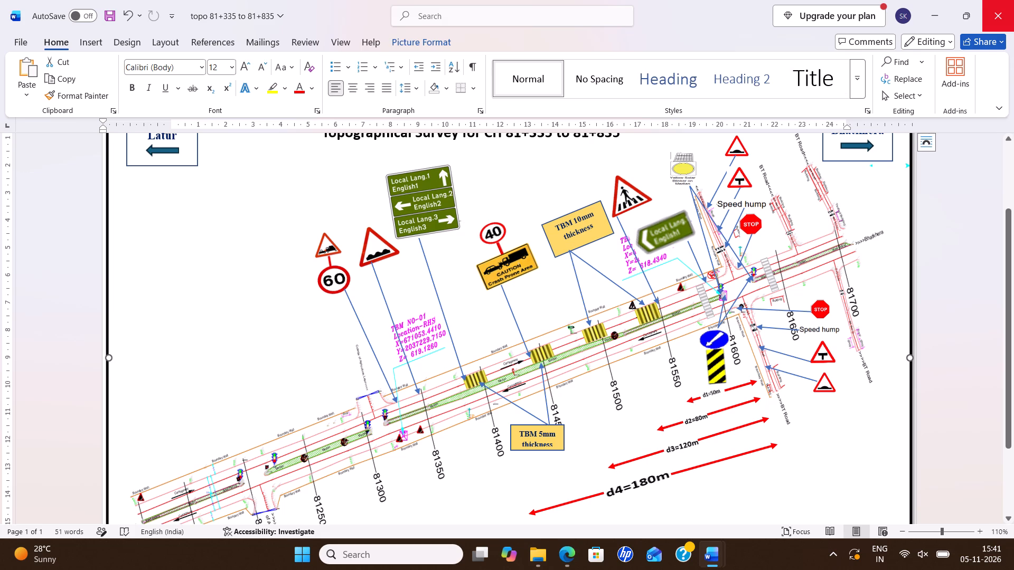
Copy the green direction sign from topo 79+335 to 79+835 and paste it into topo 81+335 to 81+835, replacing the tilted green one-arrow sign.
key(alt+Tab)
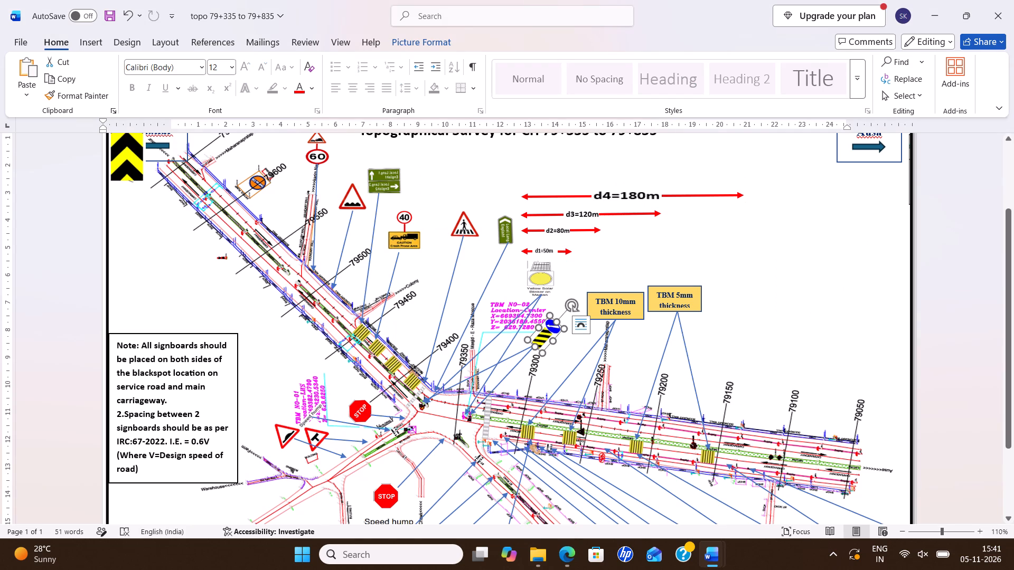
click(508, 237)
key(ctrl+c)
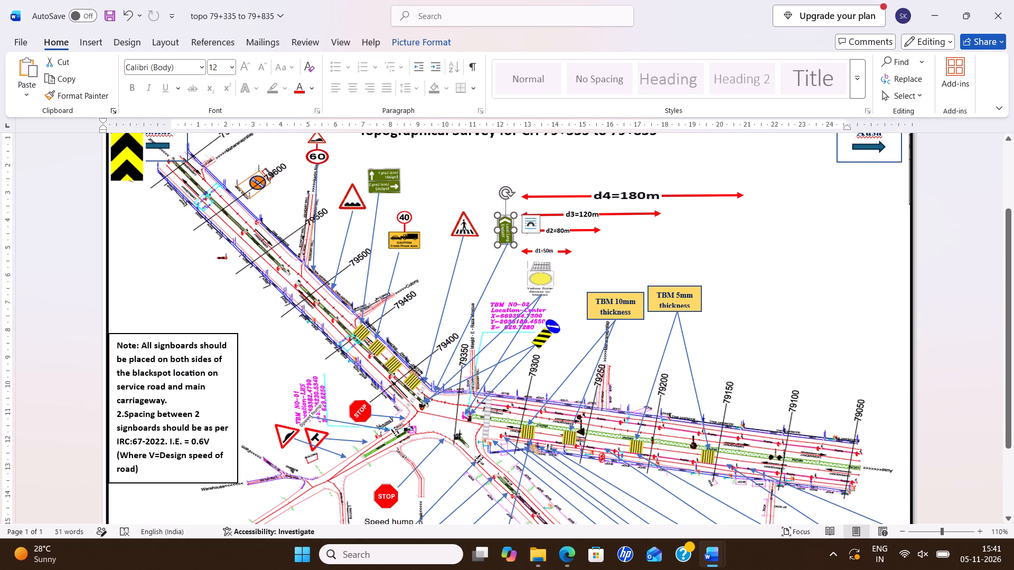
key(alt+Tab)
click(691, 220)
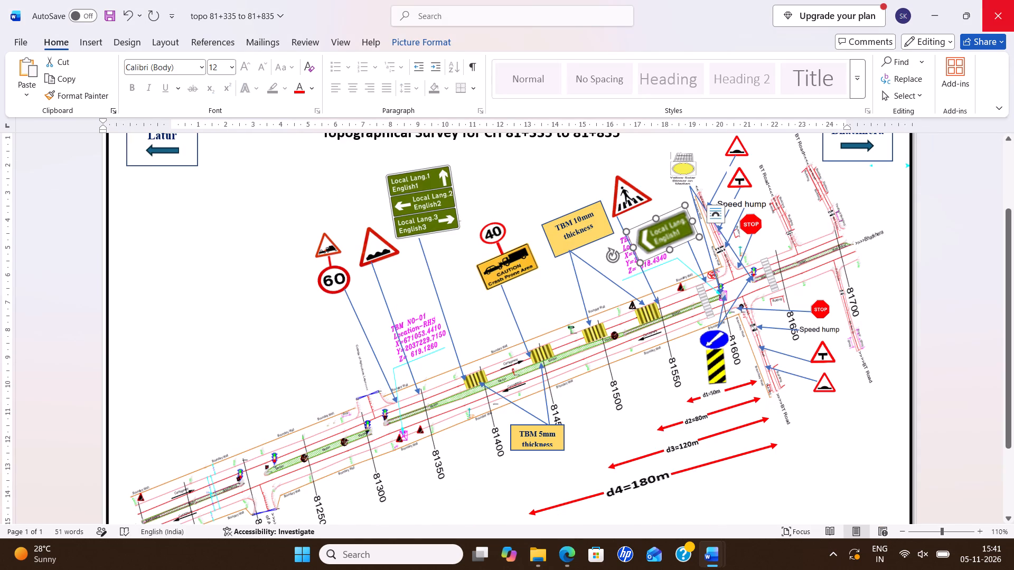
key(Delete)
key(ctrl+v)
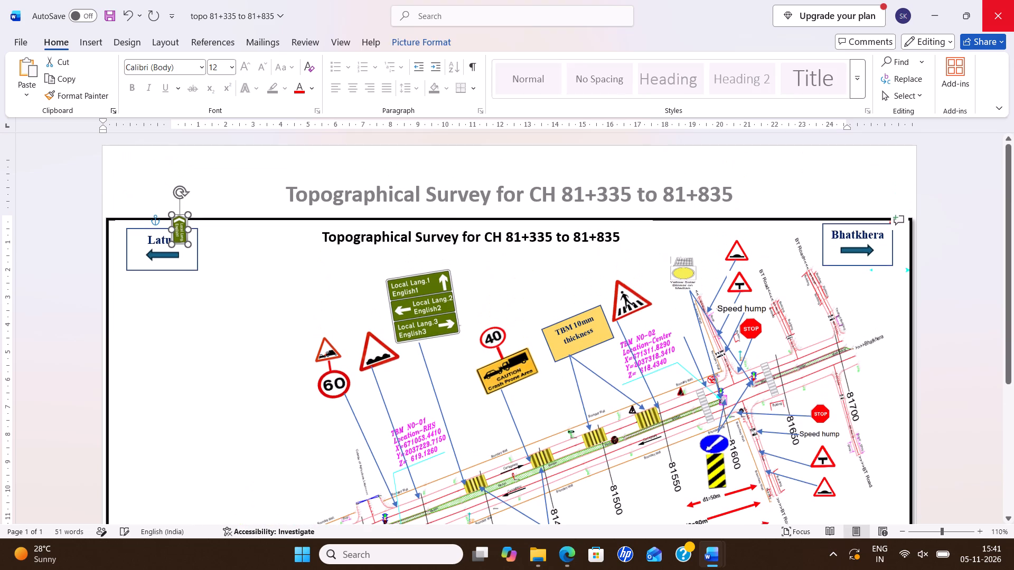
Enlarge the pasted green direction sign slightly, place it beside the TBM NO-02 text below the solar blinker, and tilt it slightly counterclockwise.
drag(176, 225, 220, 325)
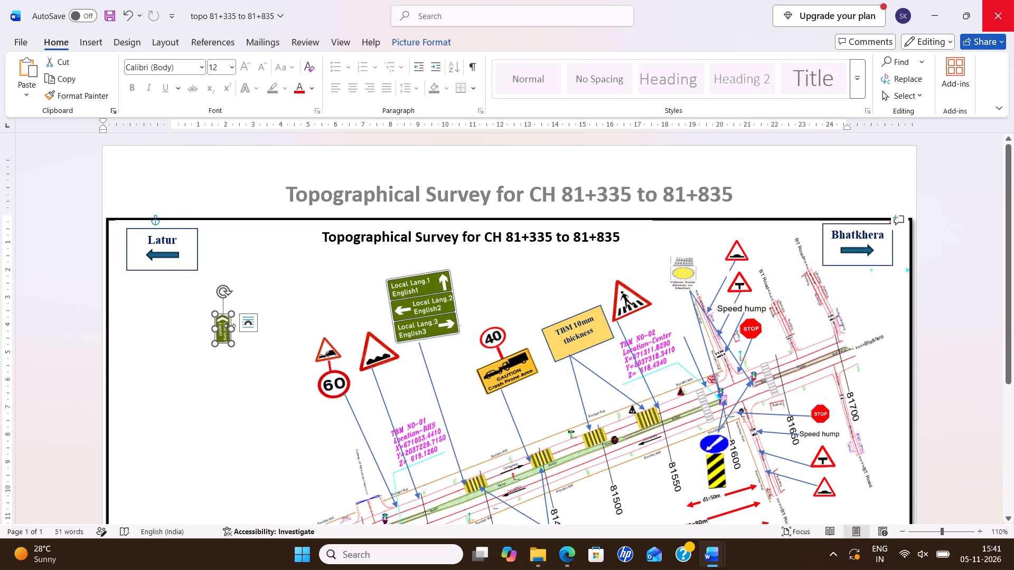
drag(230, 326, 242, 329)
drag(228, 311, 227, 311)
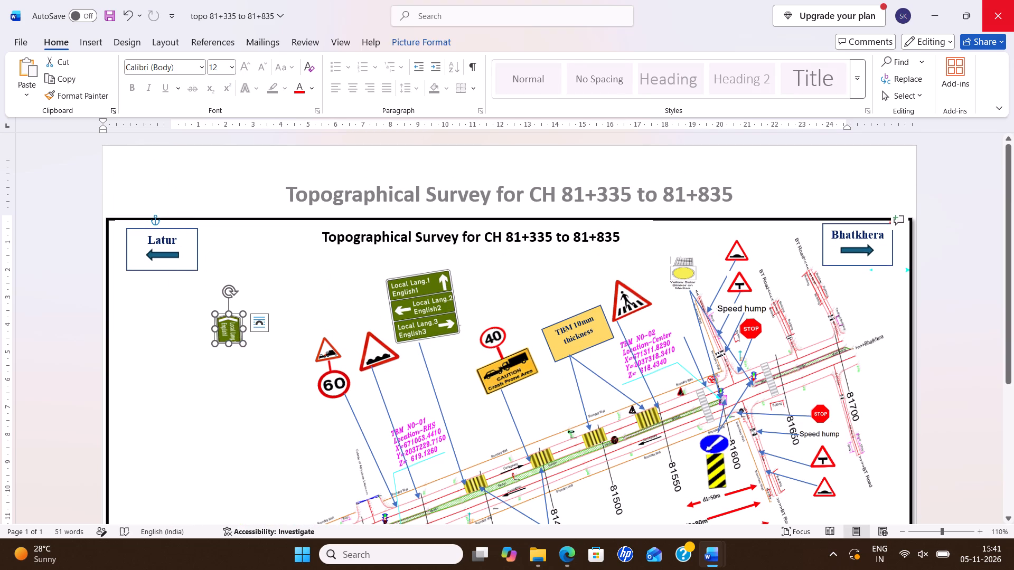
drag(227, 311, 224, 302)
drag(243, 322, 234, 324)
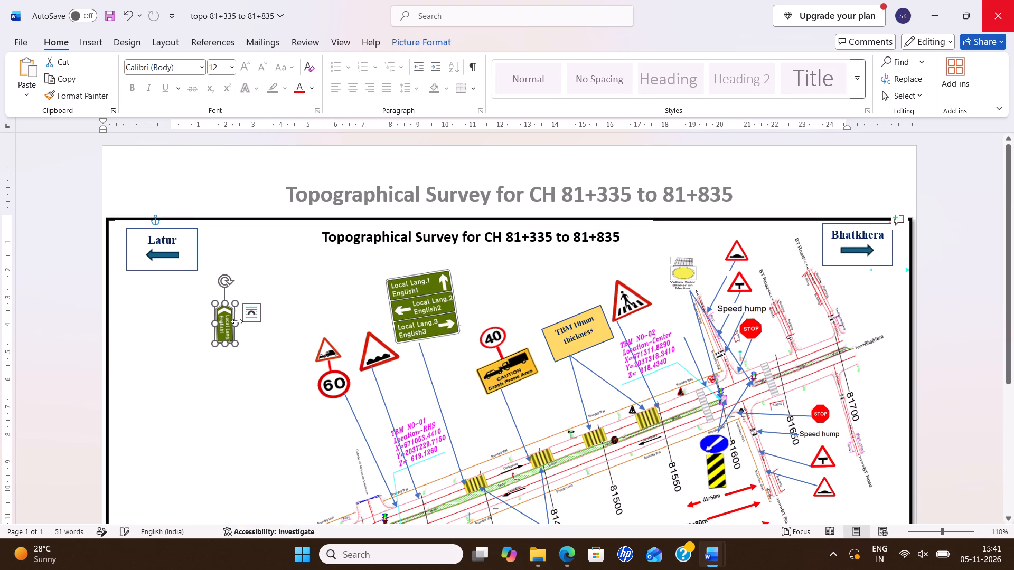
drag(229, 325, 642, 325)
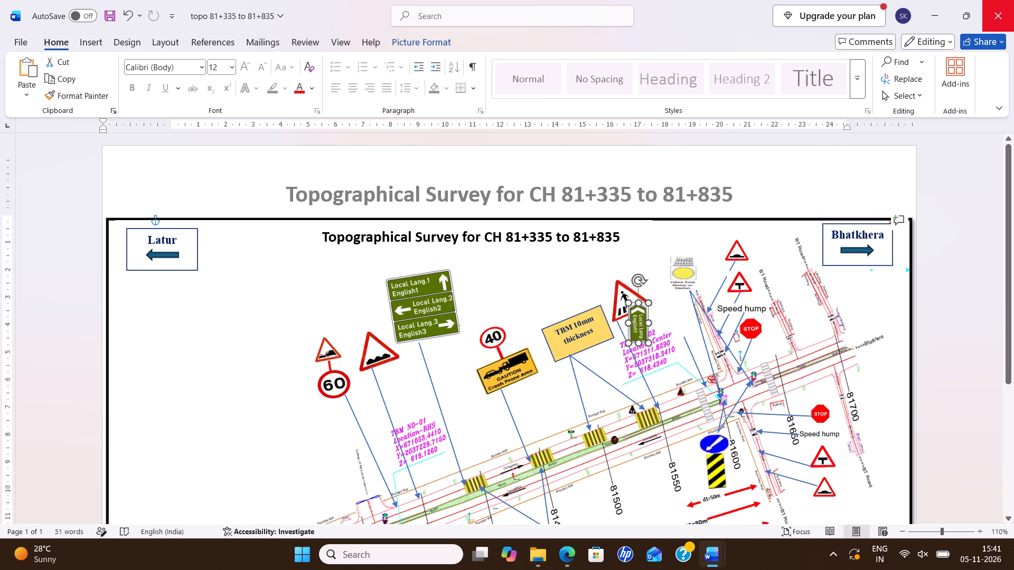
drag(642, 325, 679, 326)
drag(674, 282, 660, 278)
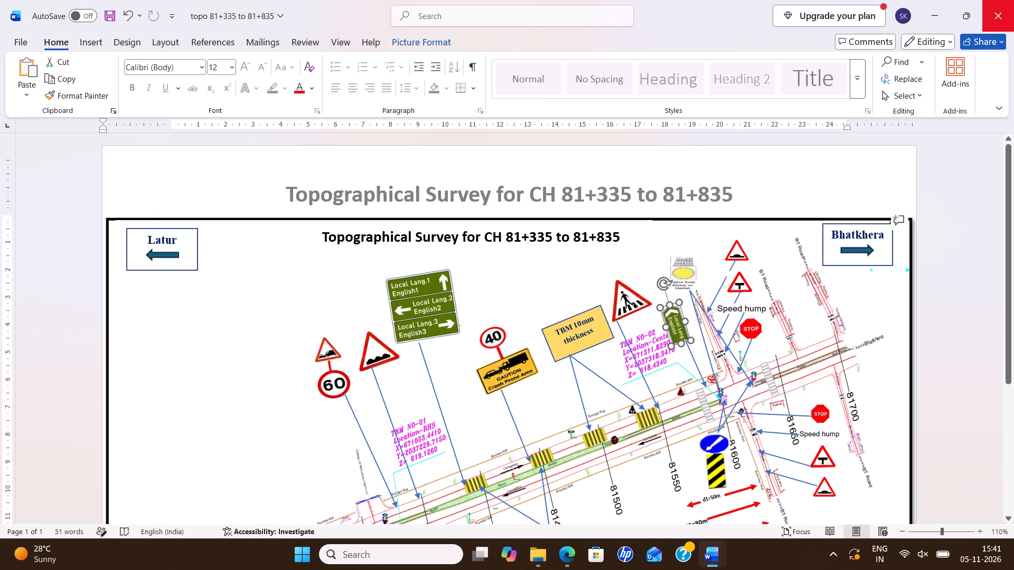
drag(660, 278, 658, 278)
click(655, 351)
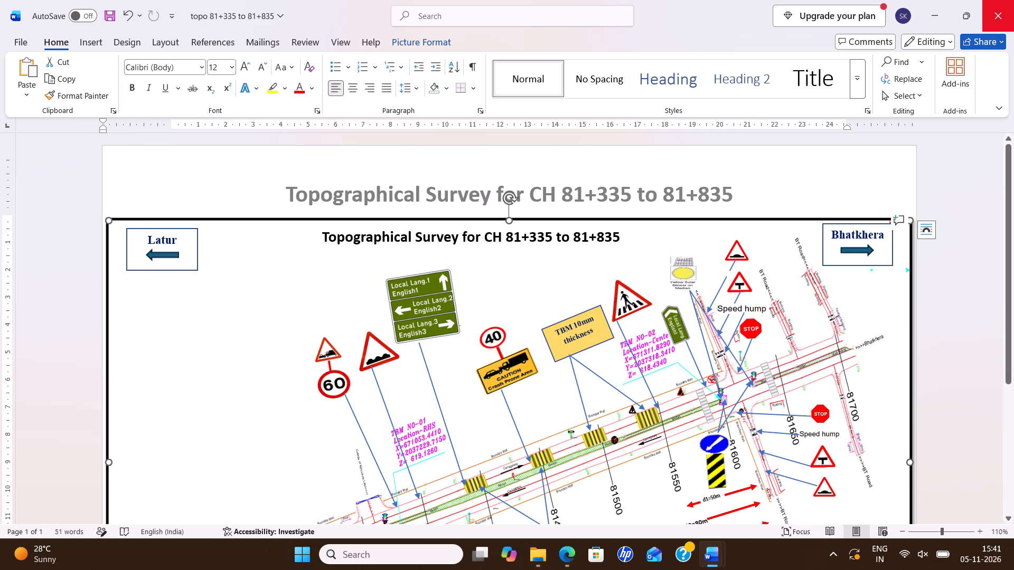
Save topo 81+335 to 81+835 and close it.
scroll(788, 304, down, 4)
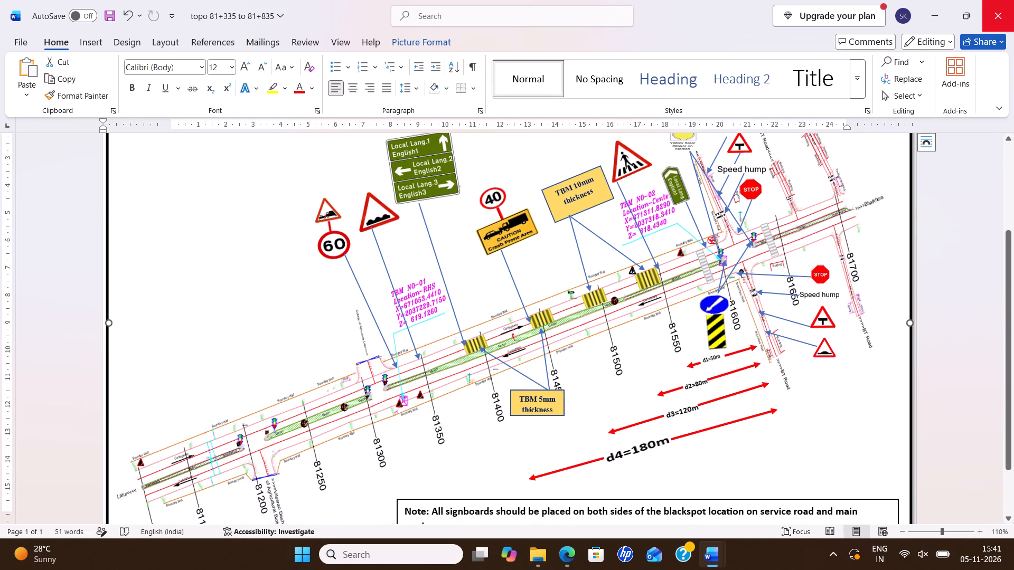
key(ctrl+s)
key(ctrl+s)
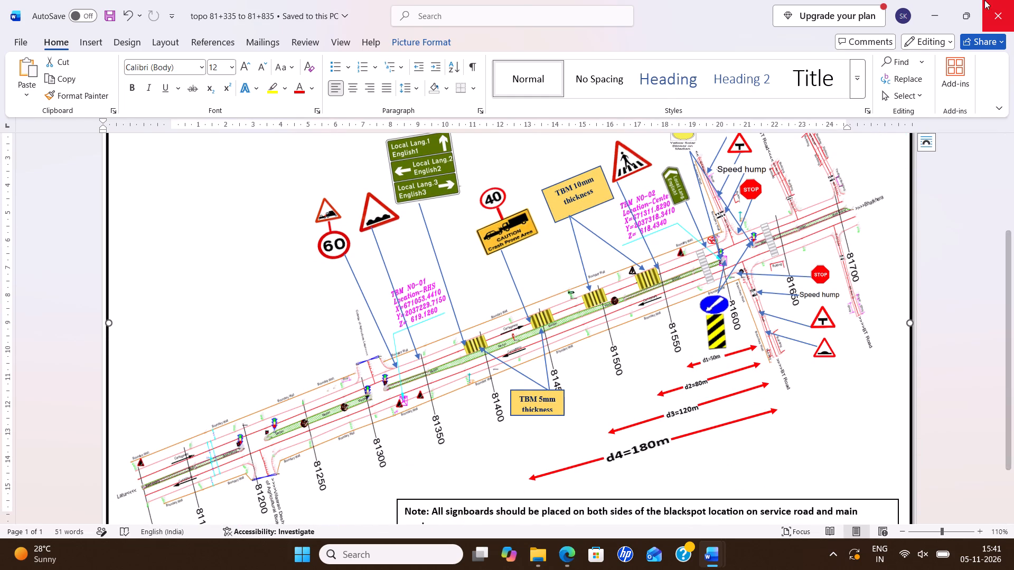
click(992, 26)
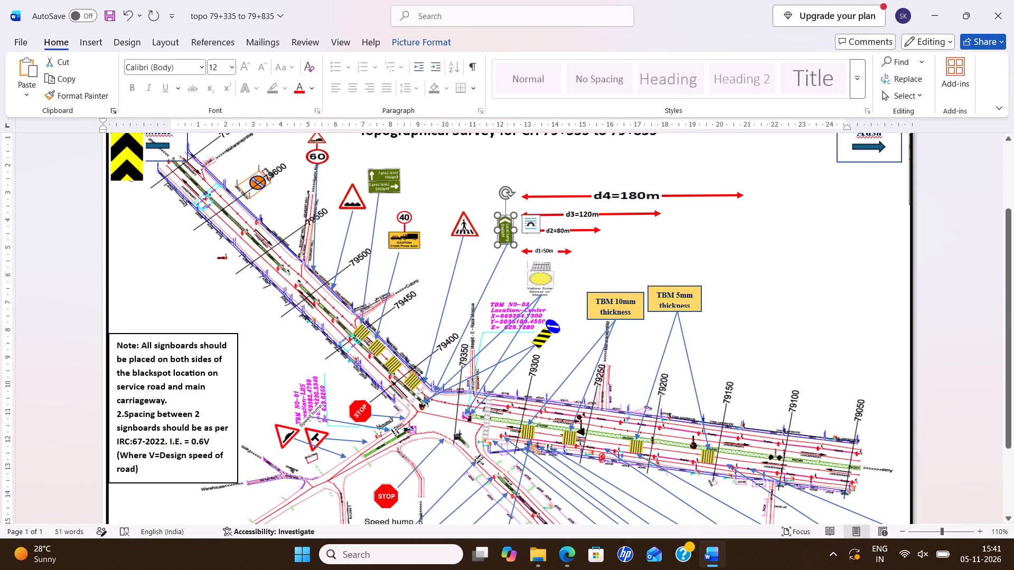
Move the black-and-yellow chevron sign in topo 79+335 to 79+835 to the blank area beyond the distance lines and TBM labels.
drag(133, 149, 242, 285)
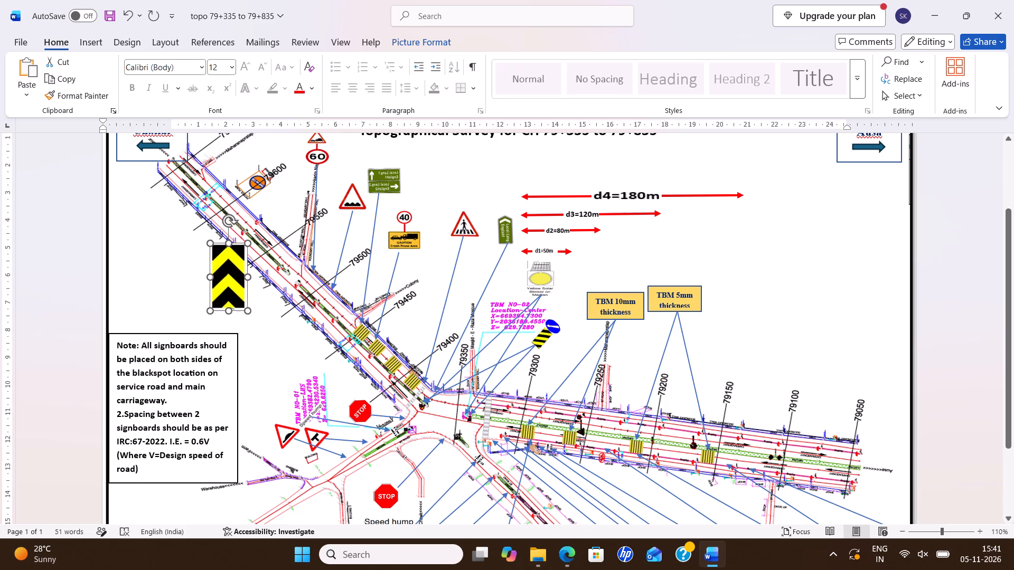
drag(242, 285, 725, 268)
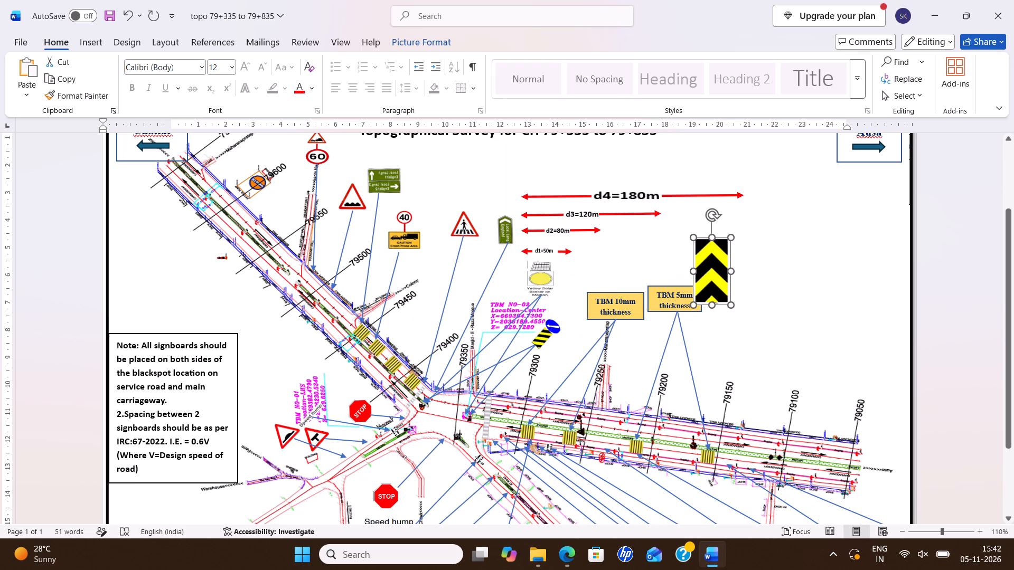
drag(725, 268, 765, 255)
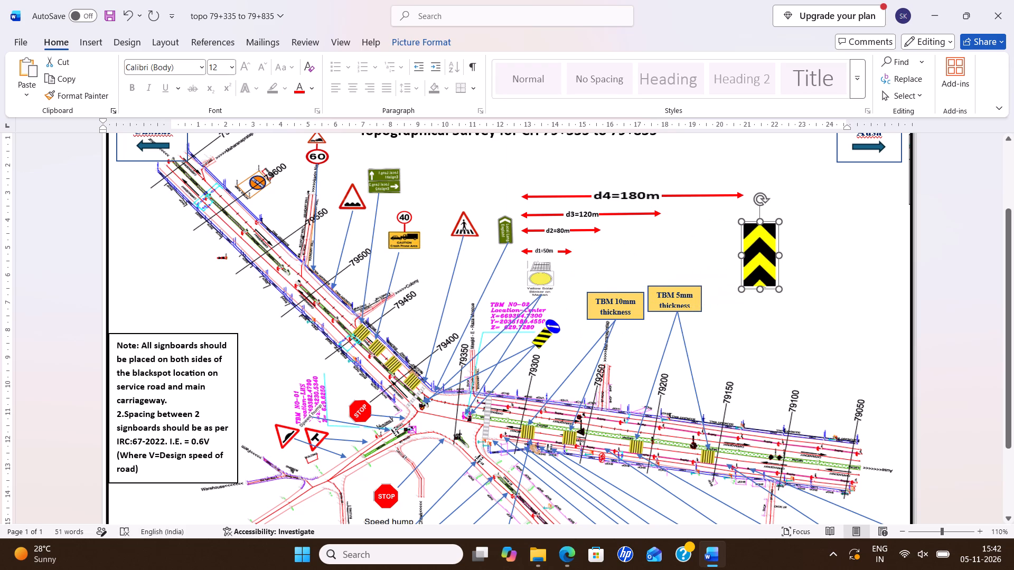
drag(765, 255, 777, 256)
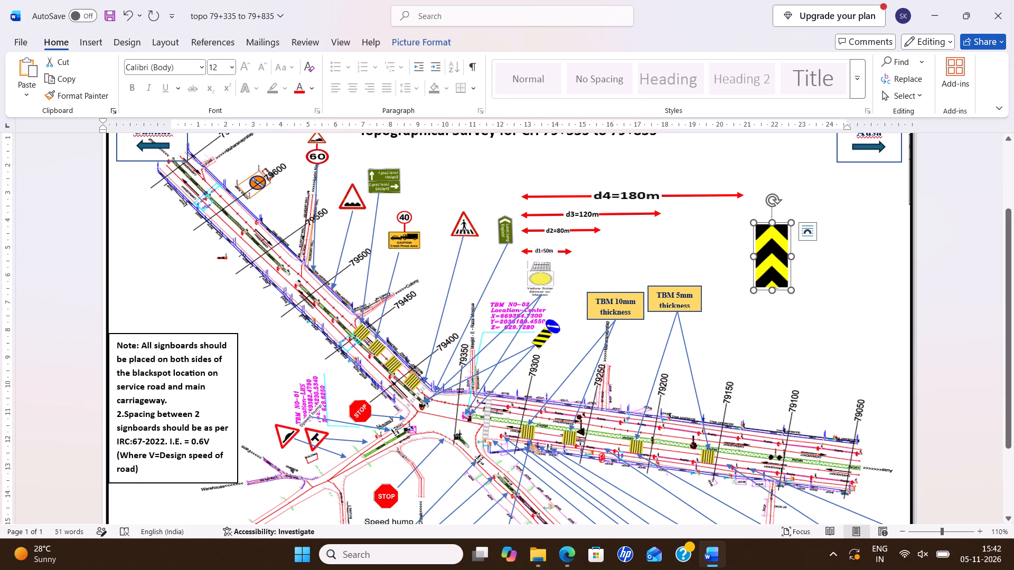
Shift the solar blinker sign slightly toward the green direction sign and reconnect the starts of its two arrows to the sign's base.
drag(542, 280, 520, 279)
click(521, 318)
drag(542, 293, 515, 290)
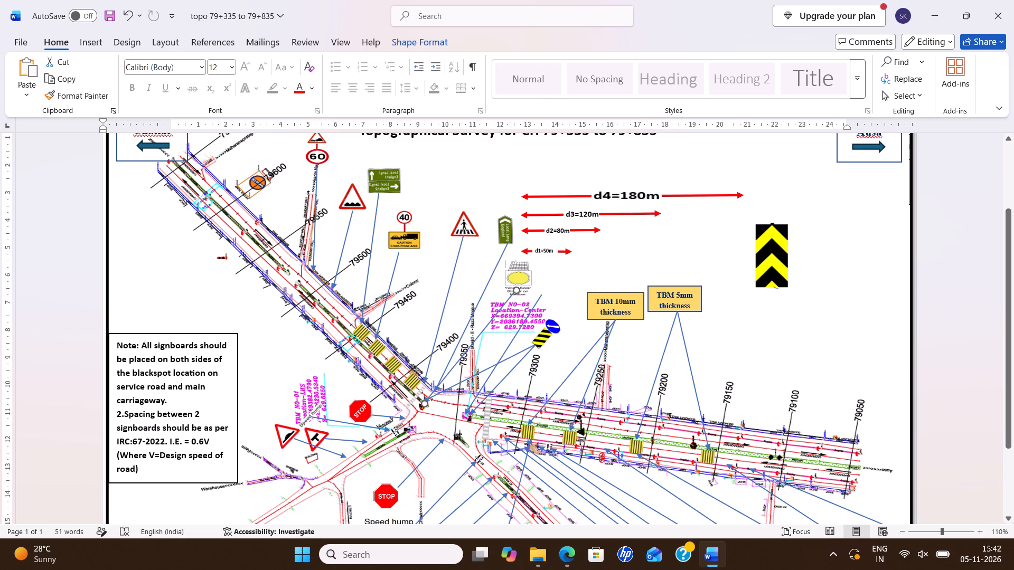
drag(515, 290, 512, 292)
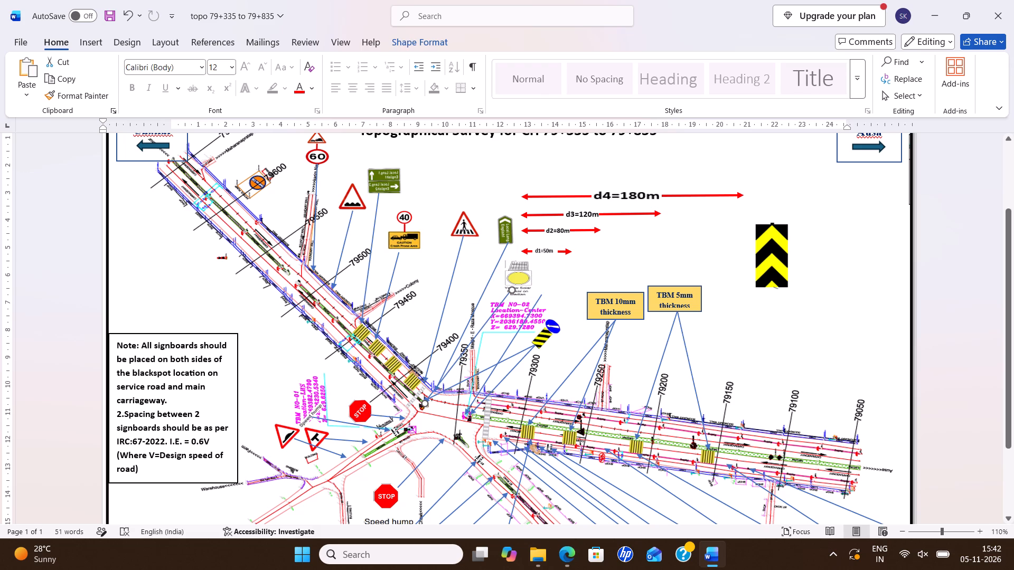
drag(512, 292, 513, 294)
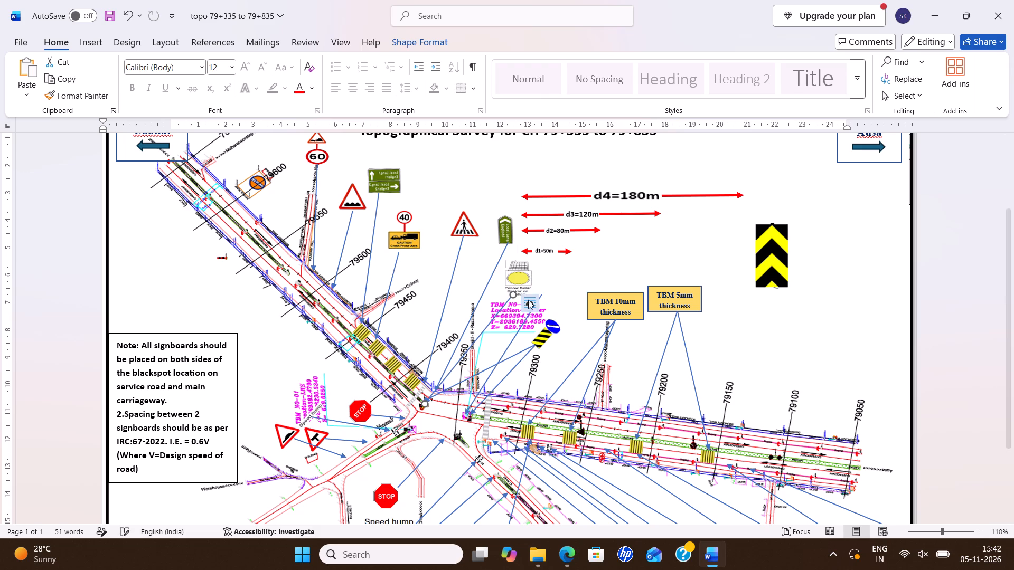
click(519, 329)
drag(544, 296, 543, 296)
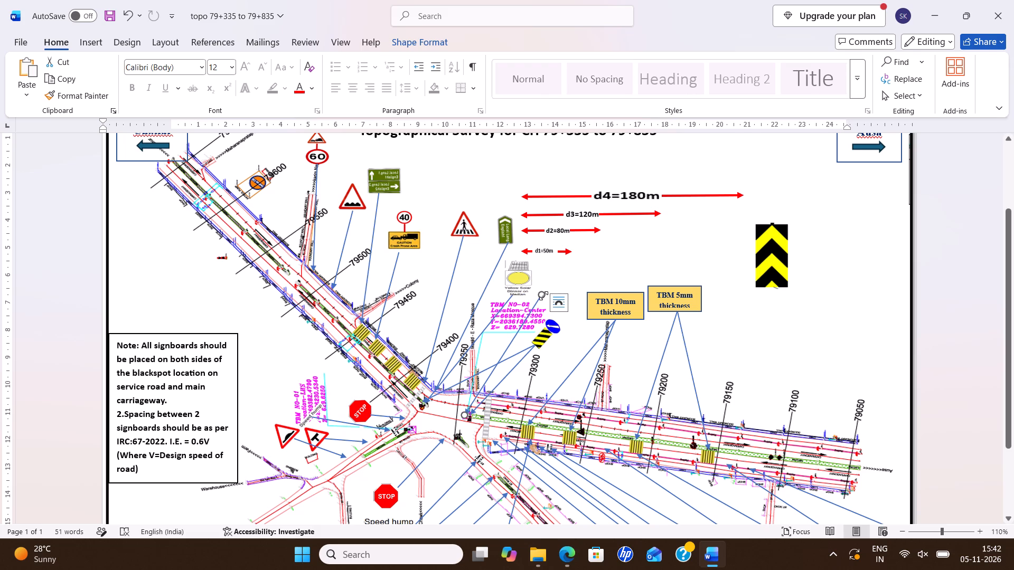
drag(543, 296, 515, 292)
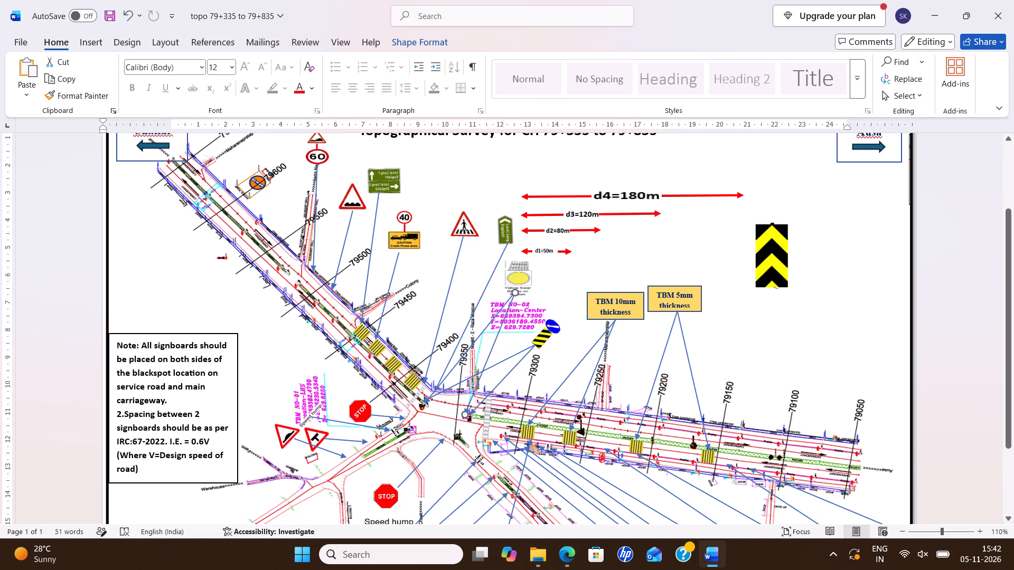
click(487, 304)
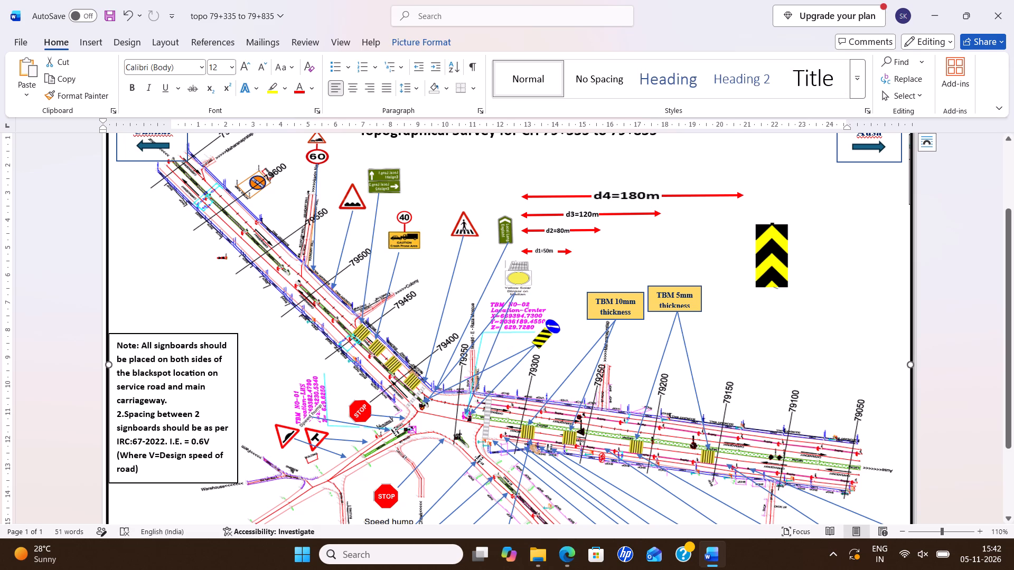
Rotate the striped hazard marker upright, adjust its size, and place it directly beside the solar blinker under the d1=50m line.
drag(546, 338, 520, 320)
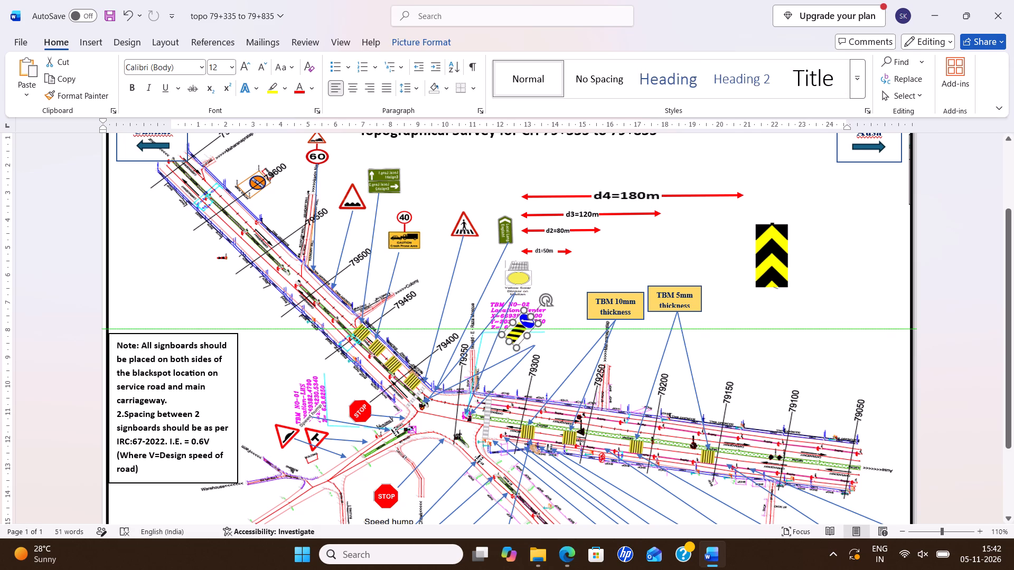
drag(542, 301, 518, 283)
drag(532, 311, 540, 307)
drag(540, 307, 534, 313)
drag(518, 325, 521, 326)
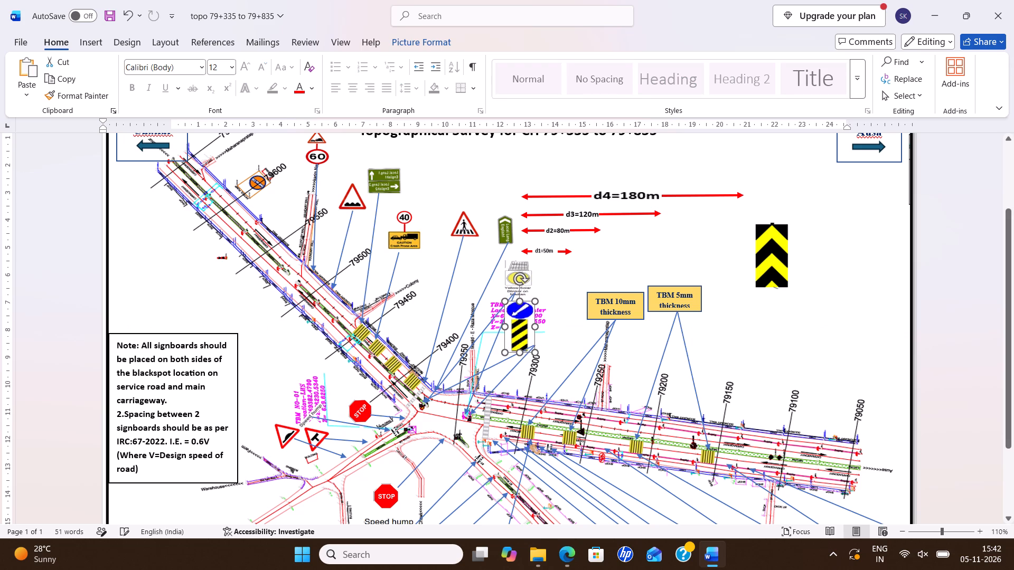
drag(521, 326, 547, 289)
Reconnect the starts of the hazard marker's two arrows to the base of the moved sign.
click(515, 355)
drag(536, 344, 541, 317)
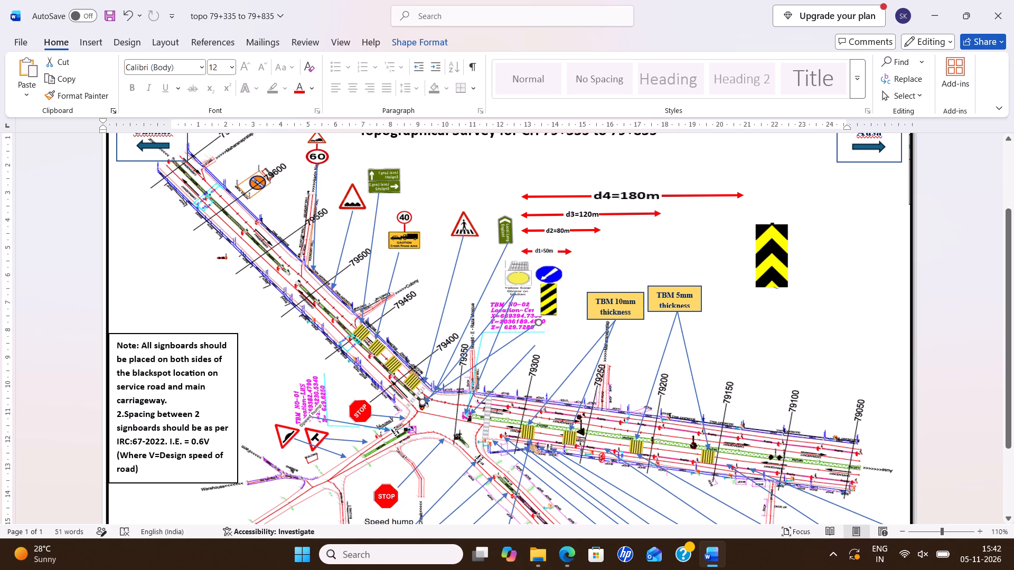
drag(541, 317, 542, 311)
click(530, 357)
drag(531, 347, 542, 310)
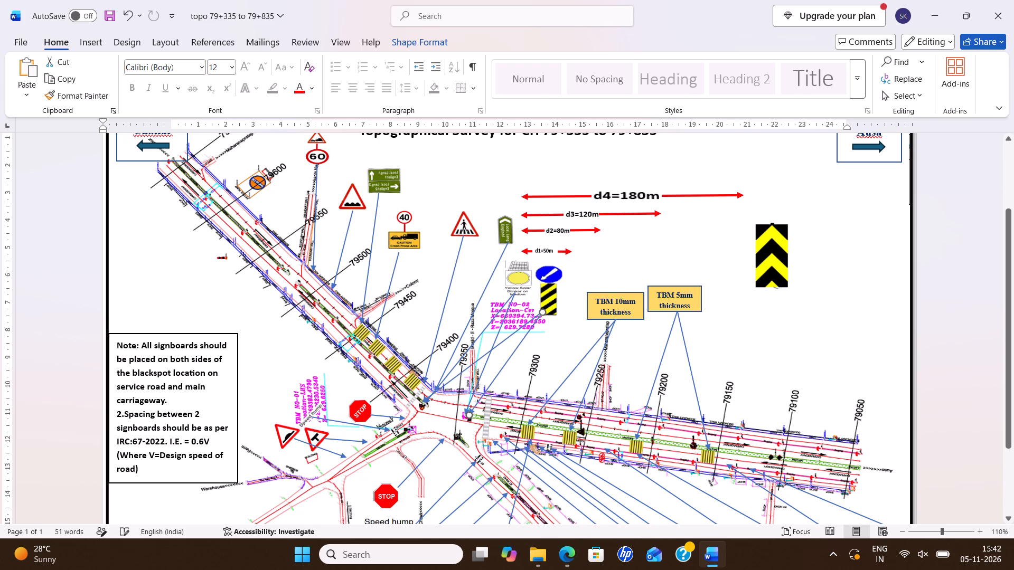
click(532, 352)
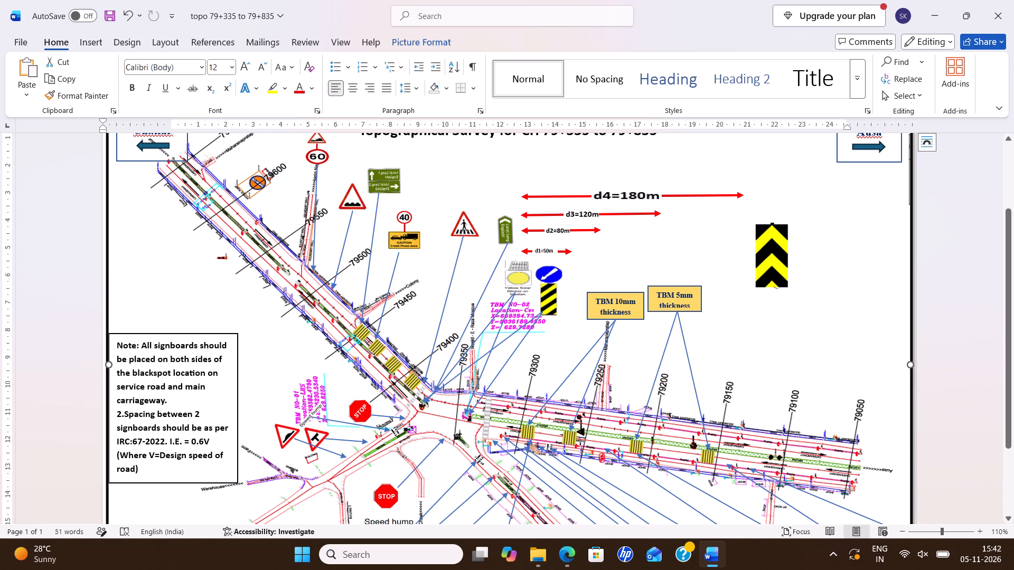
Move the chevron sign just below the striped hazard marker near 79300 and shrink it to about the marker's size.
drag(778, 260, 551, 359)
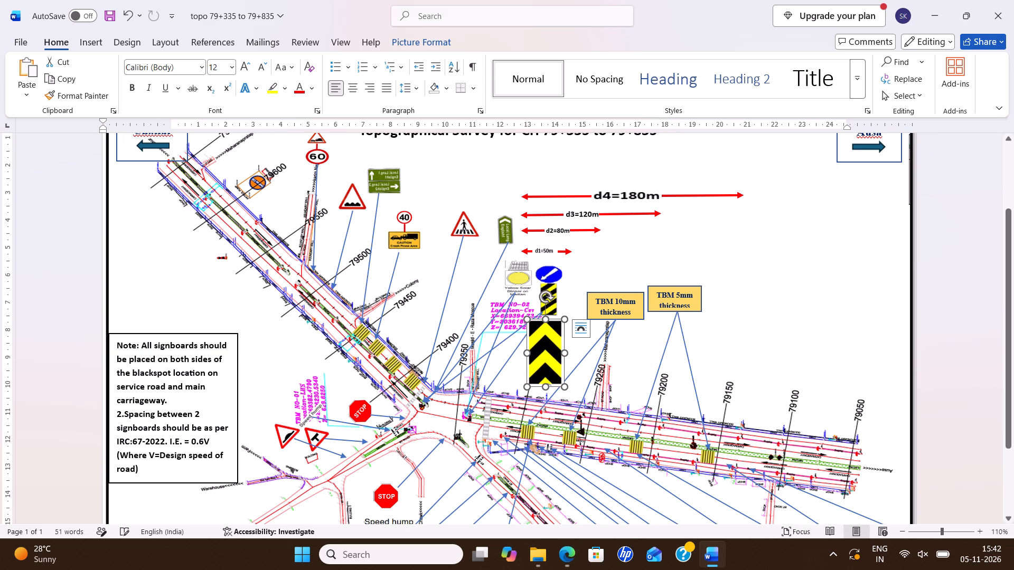
drag(528, 319, 550, 349)
drag(550, 368, 551, 365)
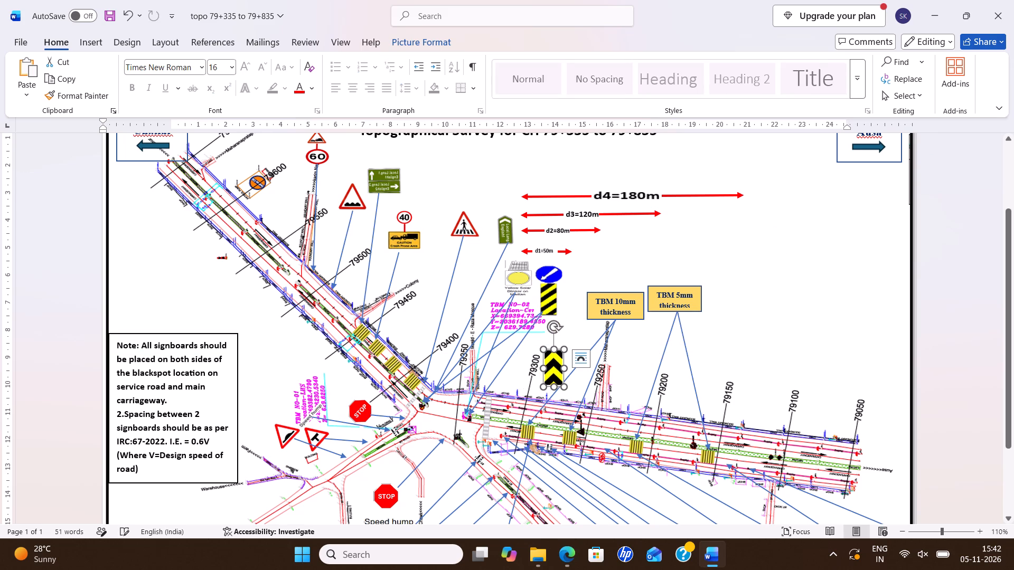
drag(551, 365, 552, 332)
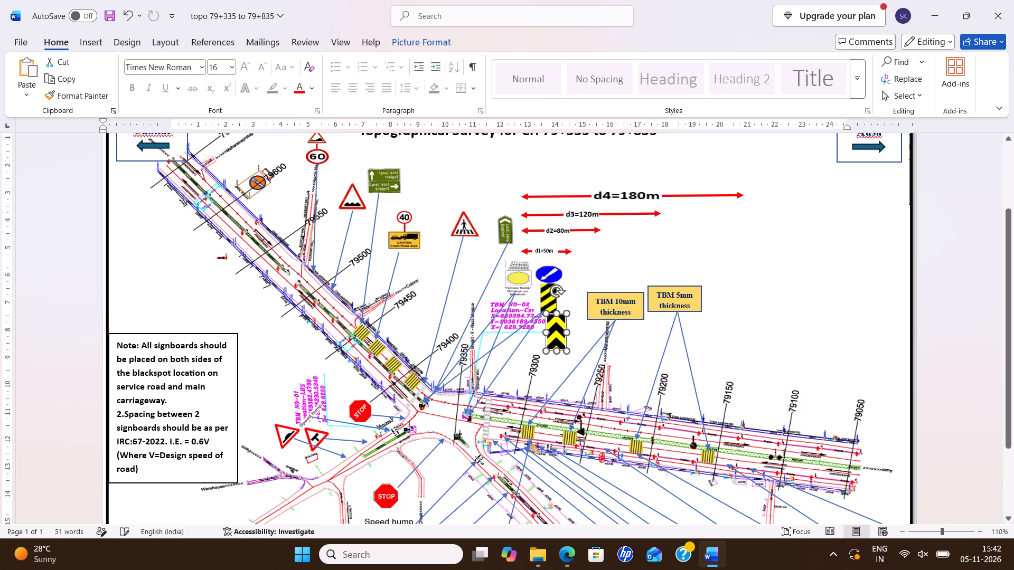
drag(552, 332, 551, 341)
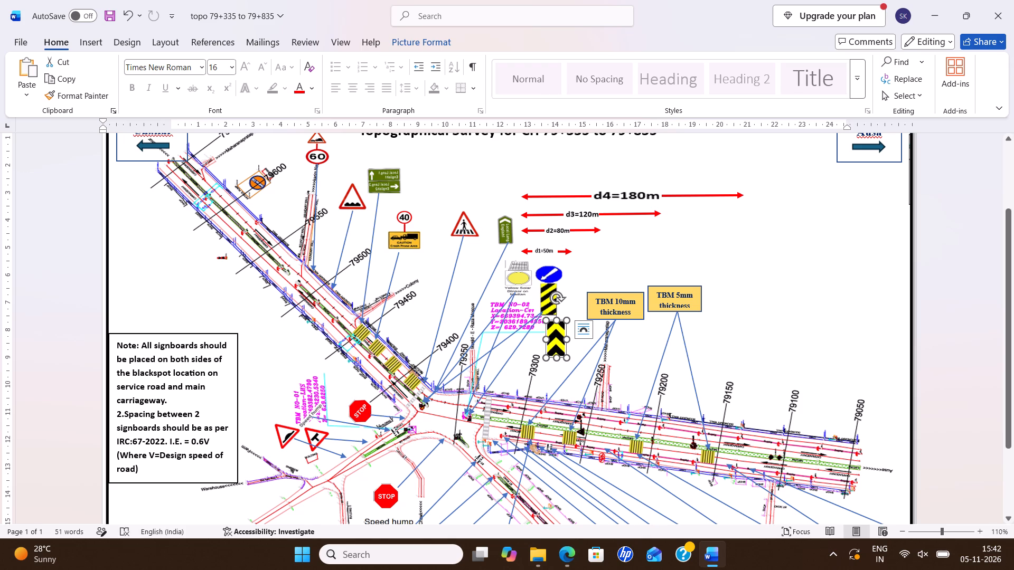
Duplicate an existing sign arrow and place it from the chevron sign's base to the road crossing between 79350 and 79300.
click(493, 376)
key(ctrl+c)
key(ctrl+v)
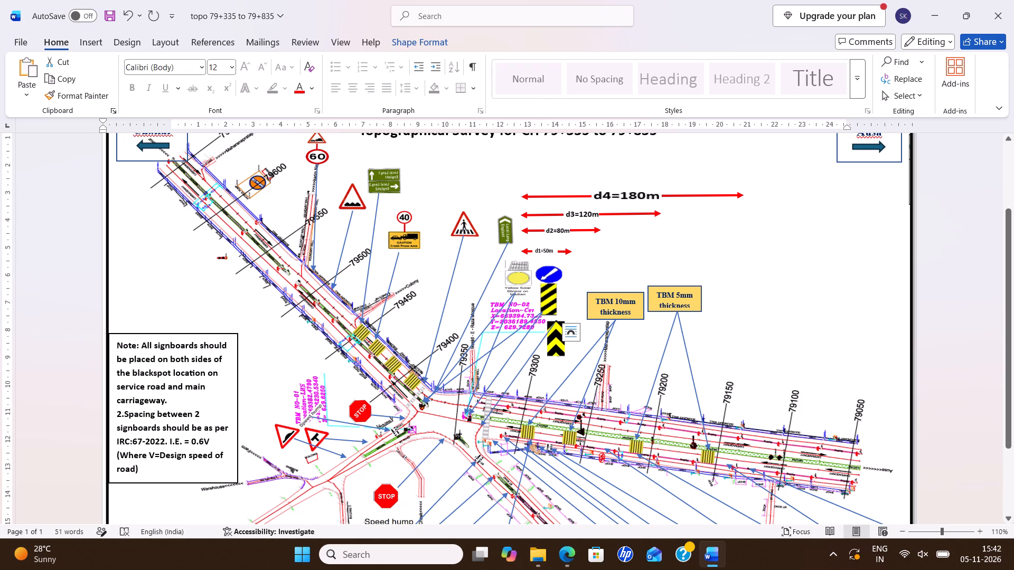
drag(513, 383, 529, 353)
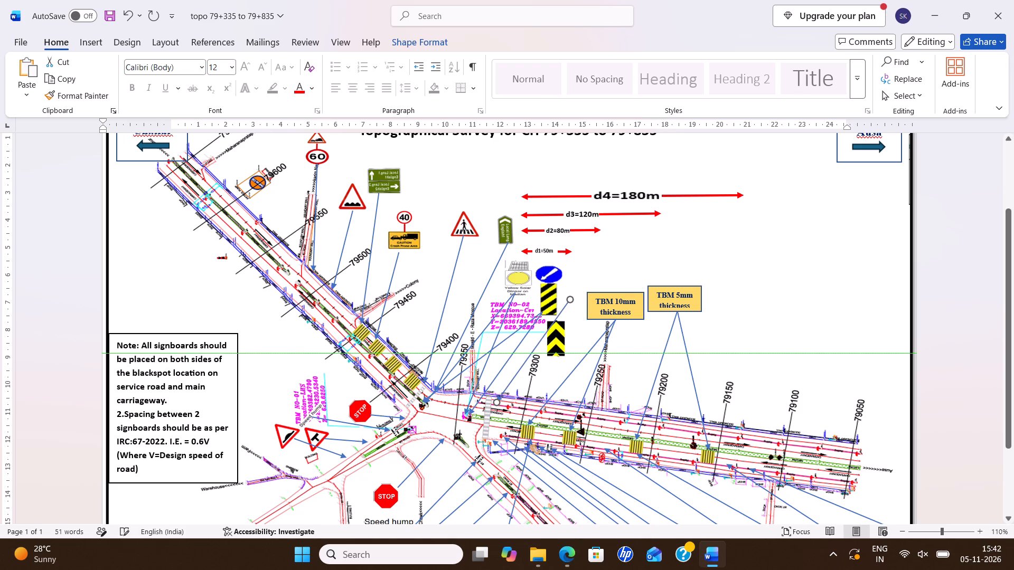
drag(529, 353, 517, 356)
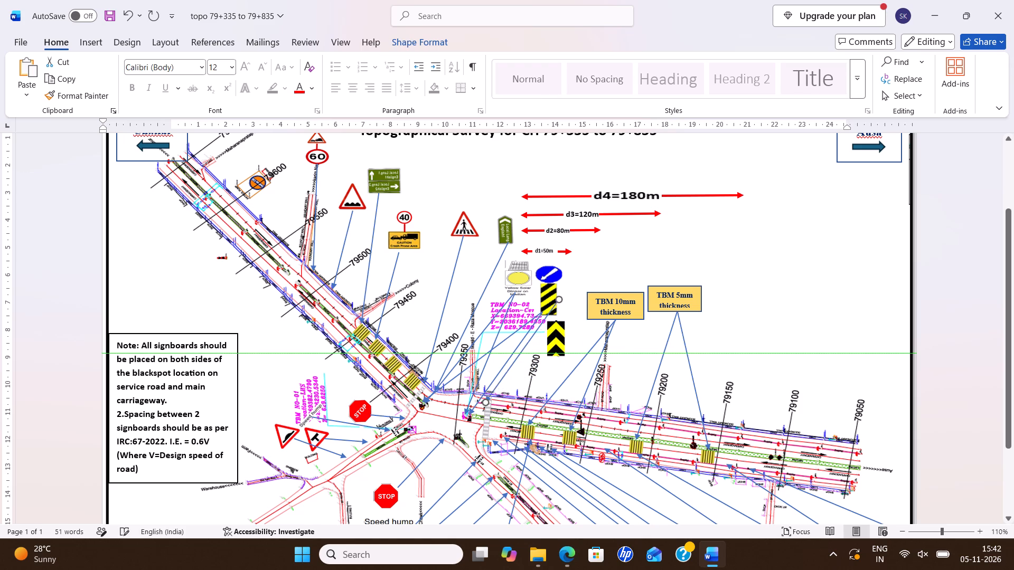
drag(517, 356, 515, 356)
drag(556, 298, 549, 354)
click(805, 313)
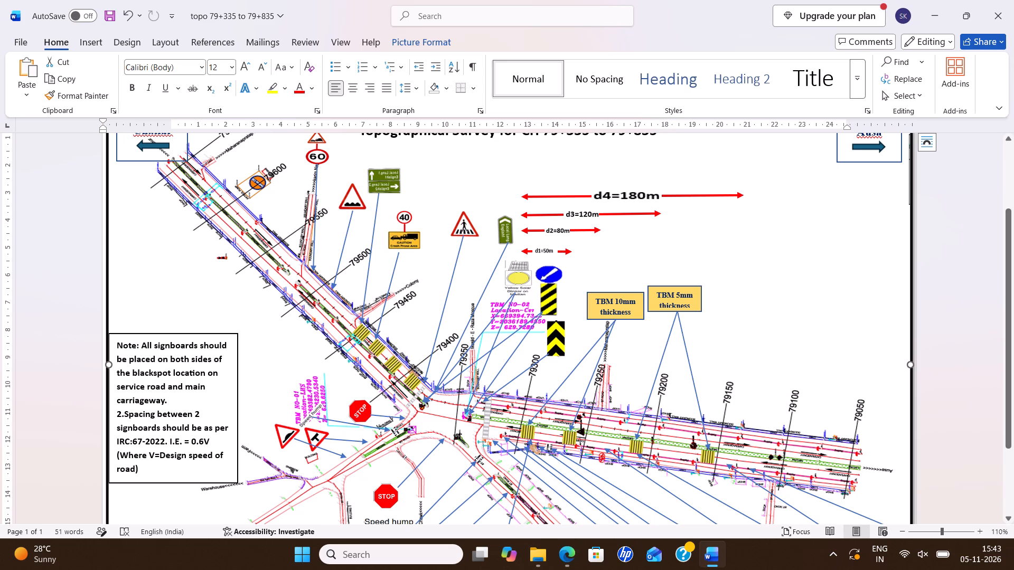
Shift the tilted speed-hump warning sign's arrow slightly so that it starts just below the sign near the Note box.
click(311, 448)
drag(328, 448, 328, 449)
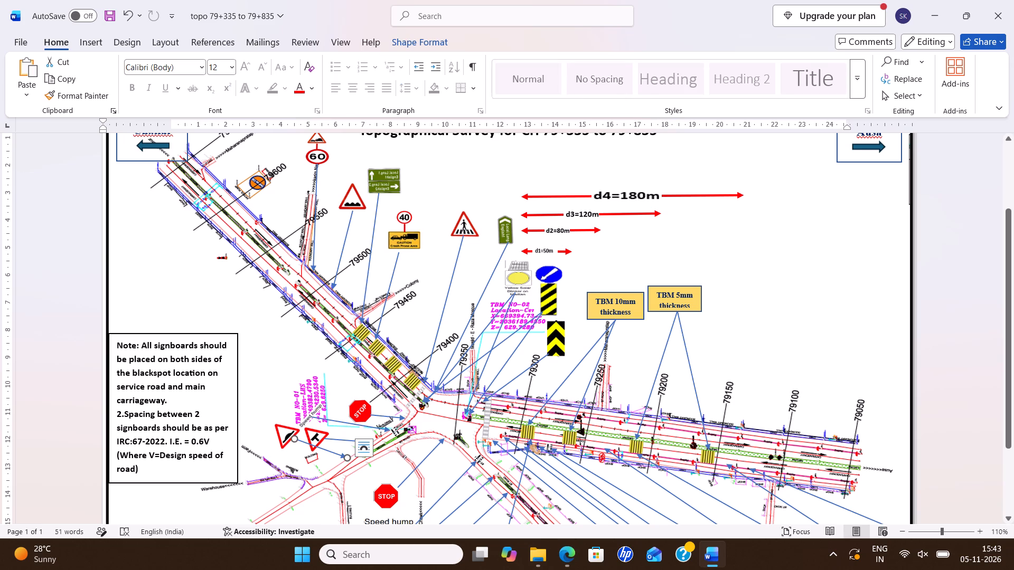
drag(328, 449, 317, 458)
click(290, 470)
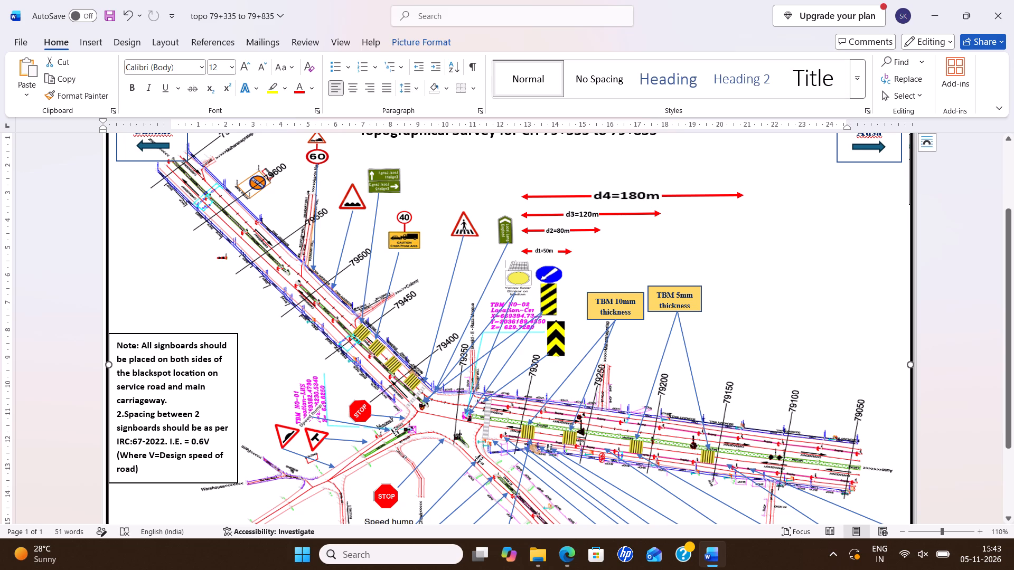
Duplicate the blue arrow sign with its striped hazard marker and place the copy beside the lower side road, near the Speed hump label.
click(550, 291)
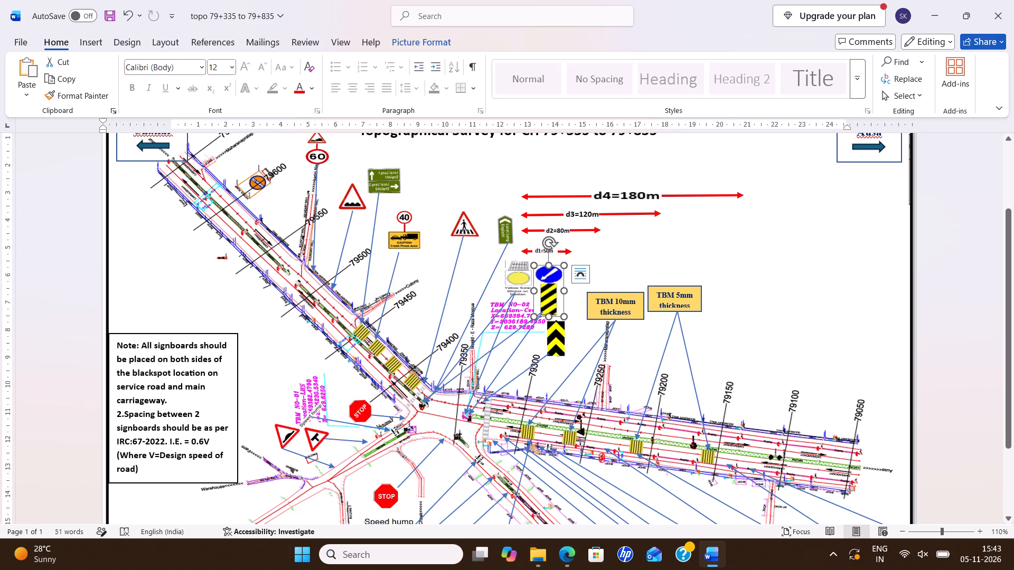
key(ctrl+c)
key(ctrl+v)
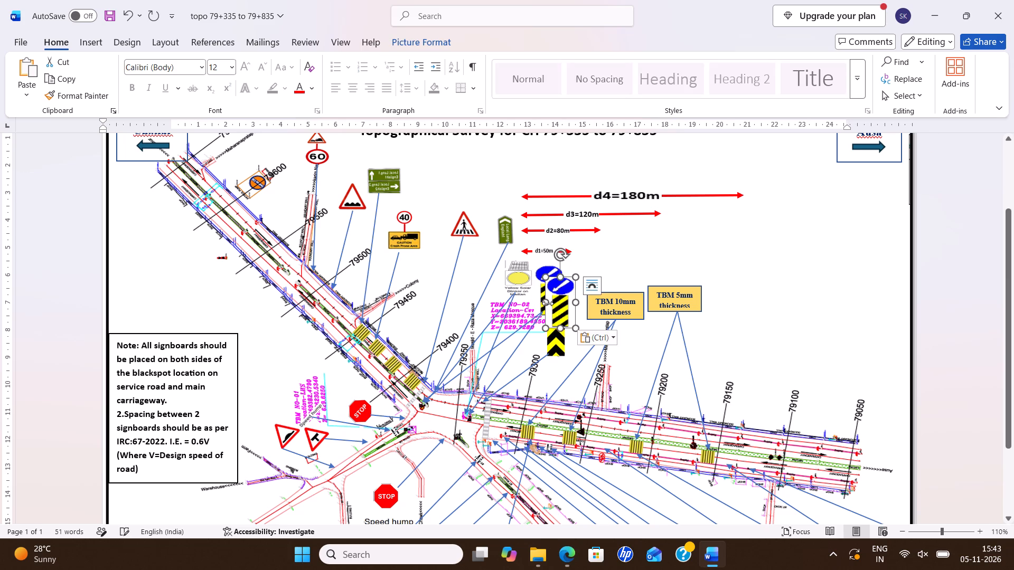
scroll(547, 304, down, 3)
drag(560, 209, 312, 447)
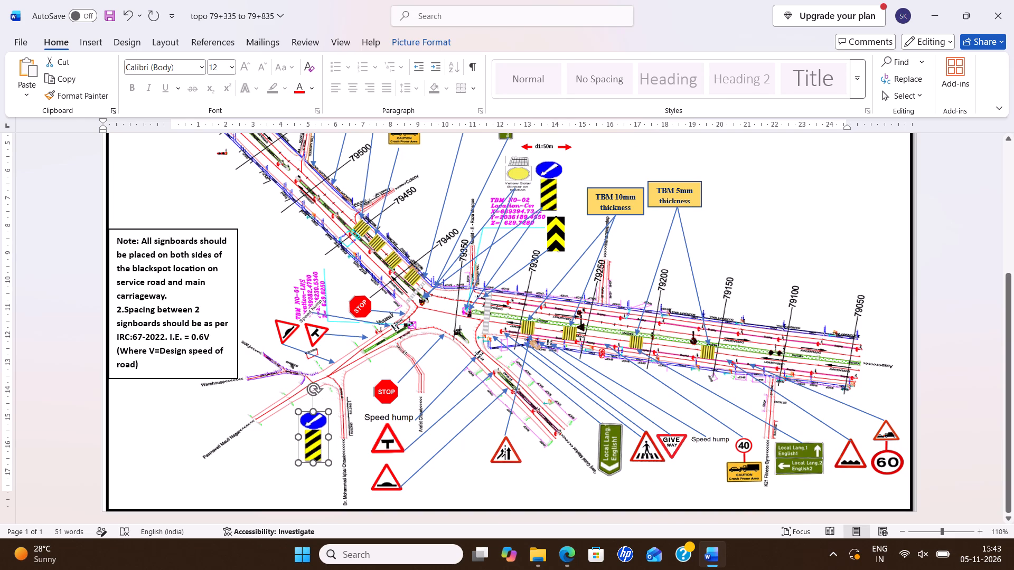
drag(312, 447, 318, 441)
Duplicate the tilted T-junction sign's arrow and stretch the copy from the new blue sign to the side road's mouth at the main junction.
click(335, 337)
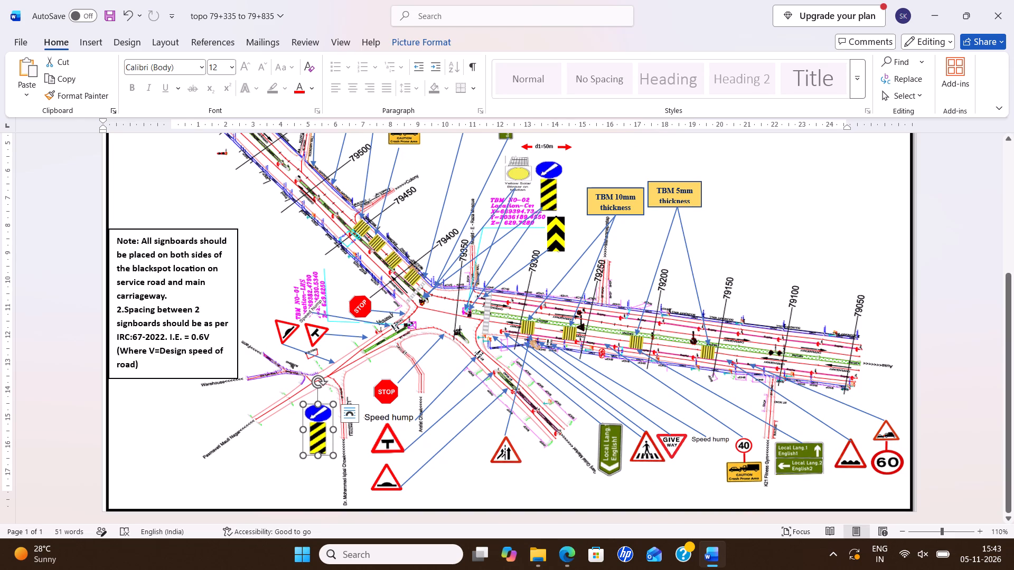
key(ctrl+c)
key(ctrl+v)
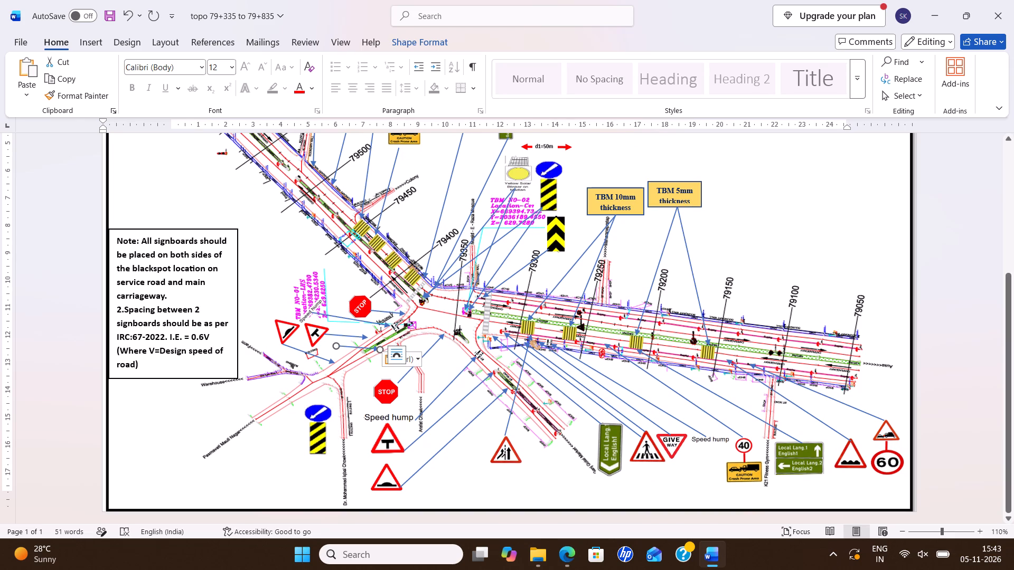
drag(337, 345, 322, 405)
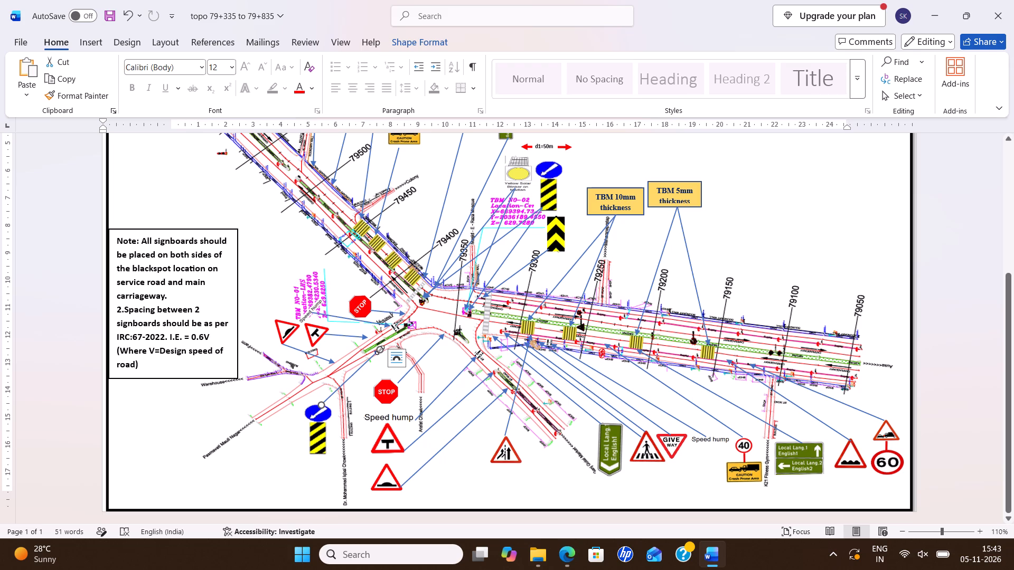
drag(380, 350, 416, 322)
drag(416, 322, 413, 322)
Duplicate the new blue sign's arrow and move the copy back along the side road, toward its outer end.
click(356, 376)
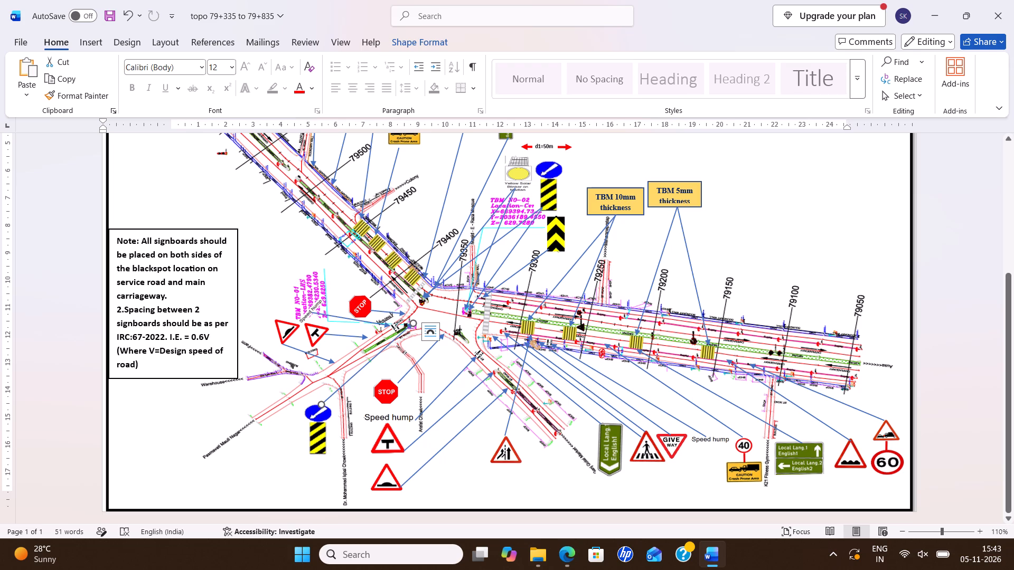
key(ctrl+c)
key(ctrl+v)
drag(373, 381, 314, 396)
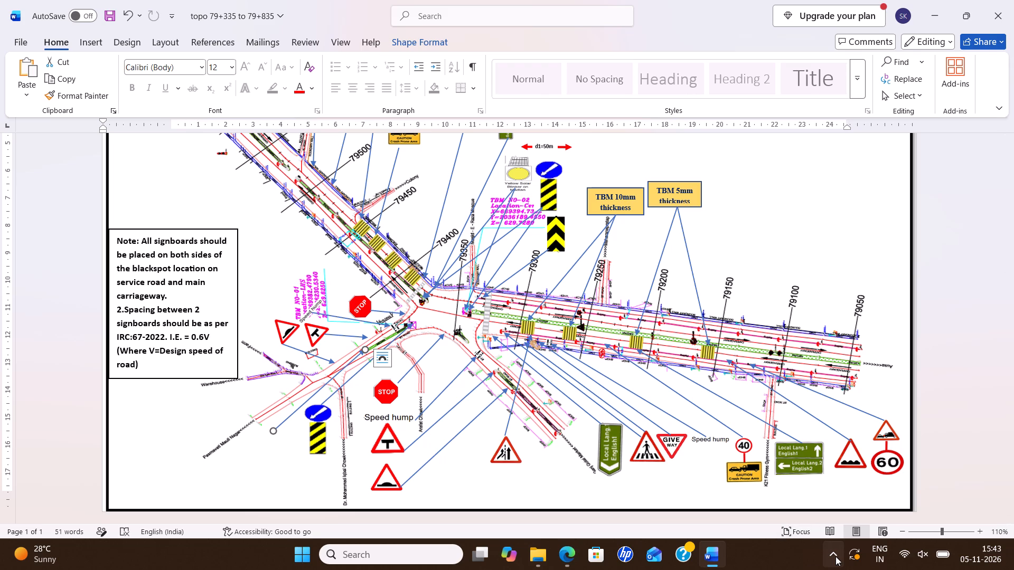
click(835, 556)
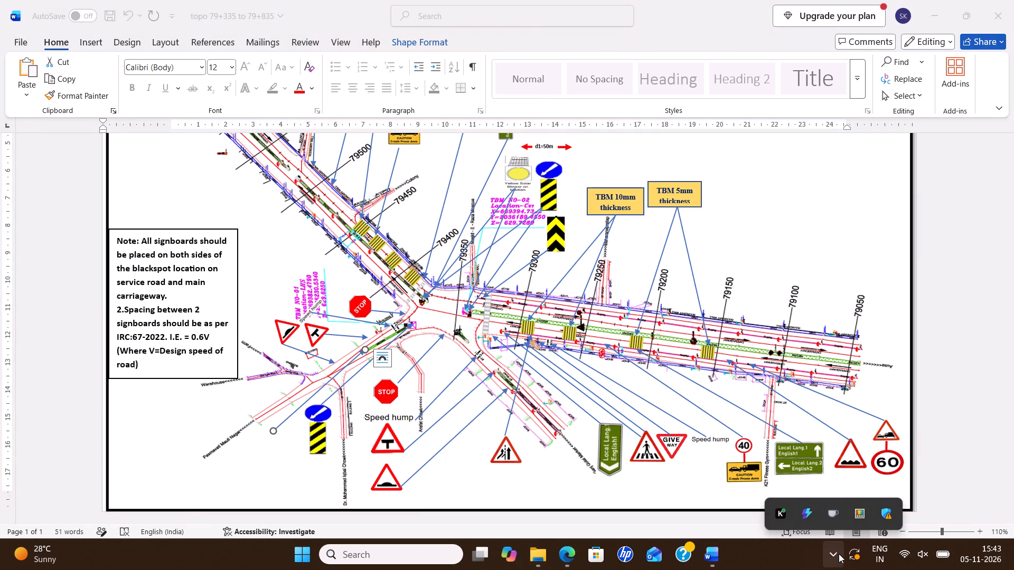
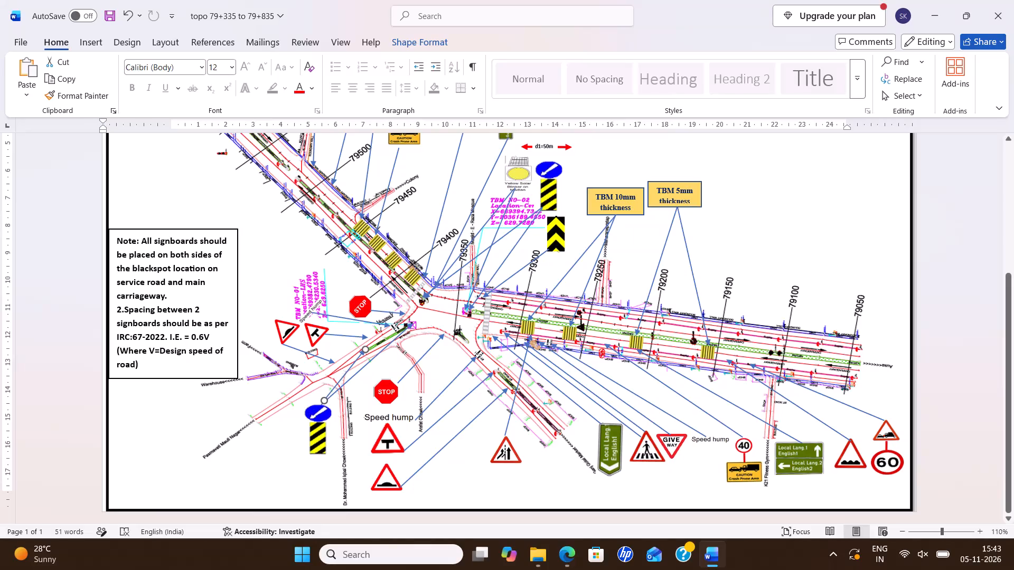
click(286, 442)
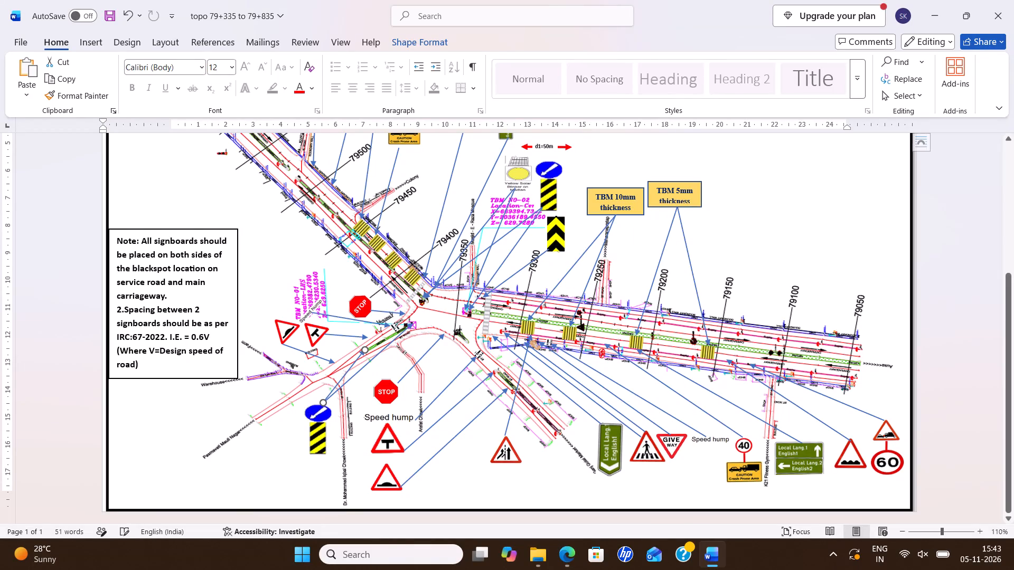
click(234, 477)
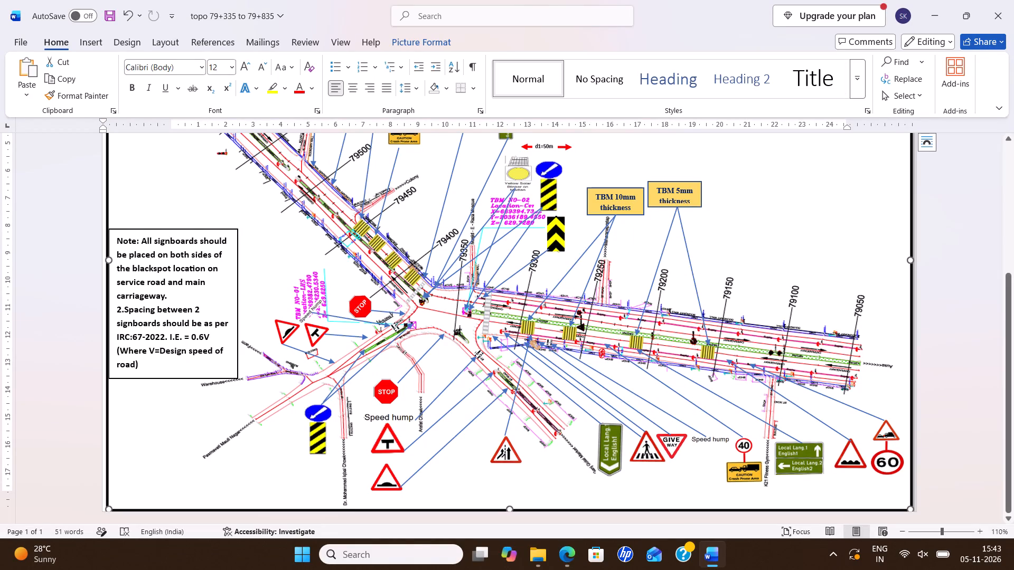
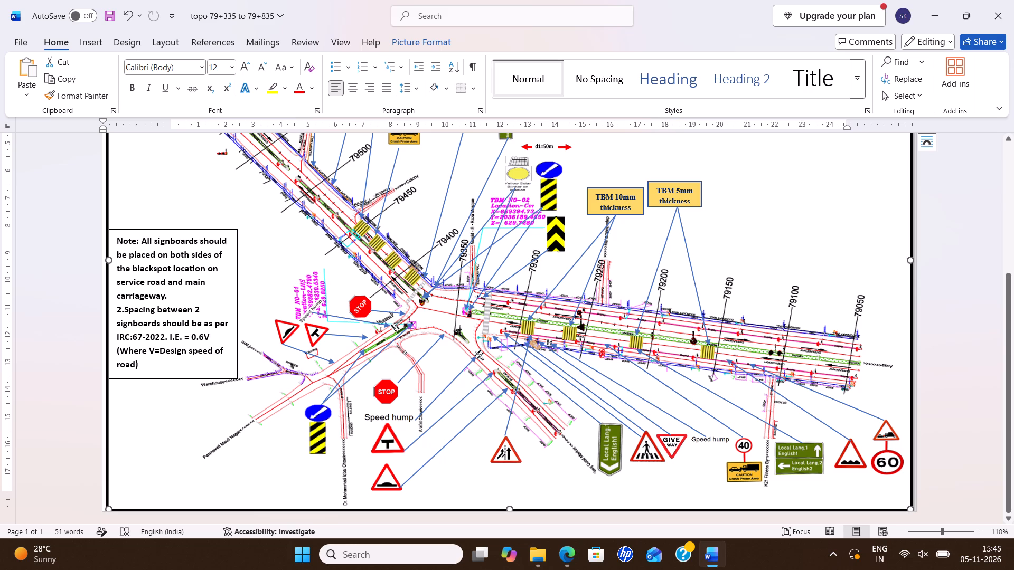
Save the topo 79+335 to 79+835 document.
key(ctrl+s)
key(ctrl+s)
key(ctrl+s)
Widen the signboard Note text box, reduce its height to fit the text, and move it up clear of the Warehouse road.
click(234, 313)
drag(236, 305, 271, 301)
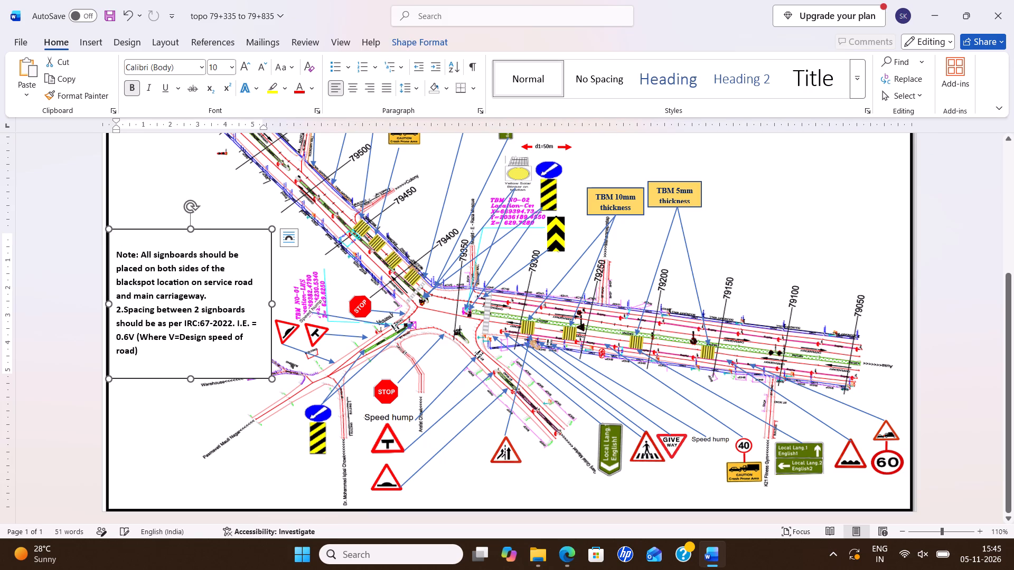
drag(191, 232, 196, 263)
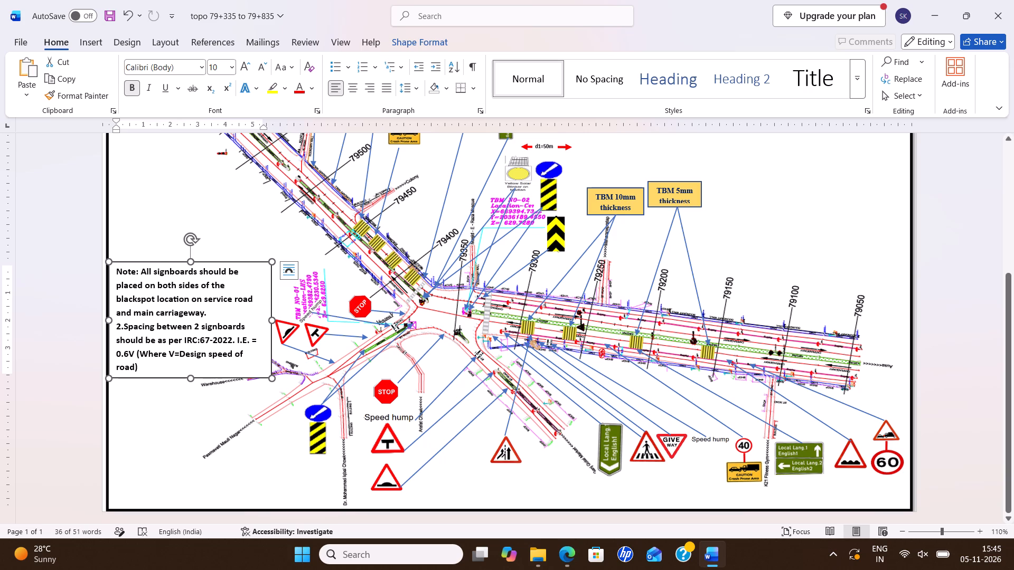
drag(203, 379, 203, 333)
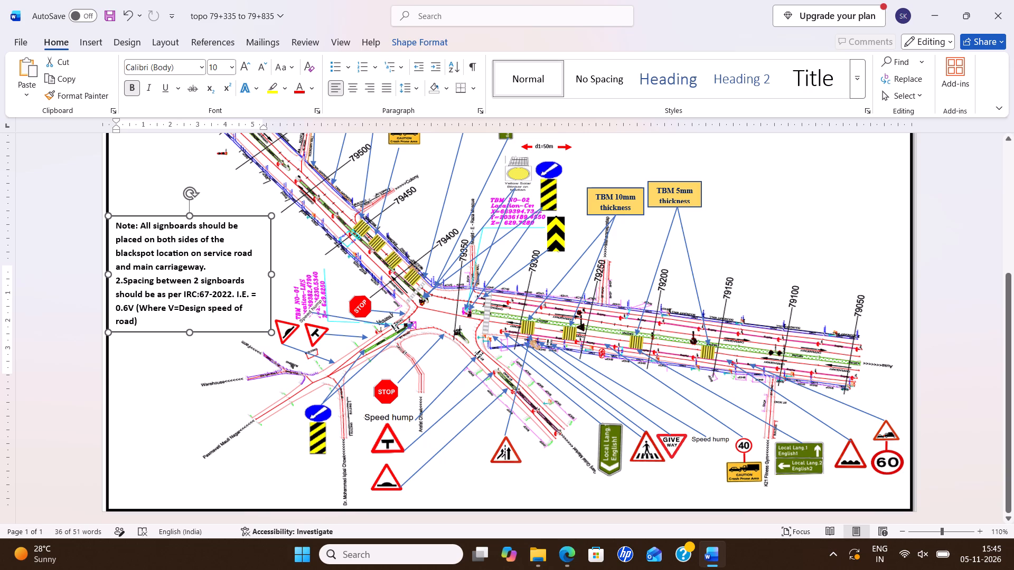
drag(203, 333, 206, 333)
click(215, 383)
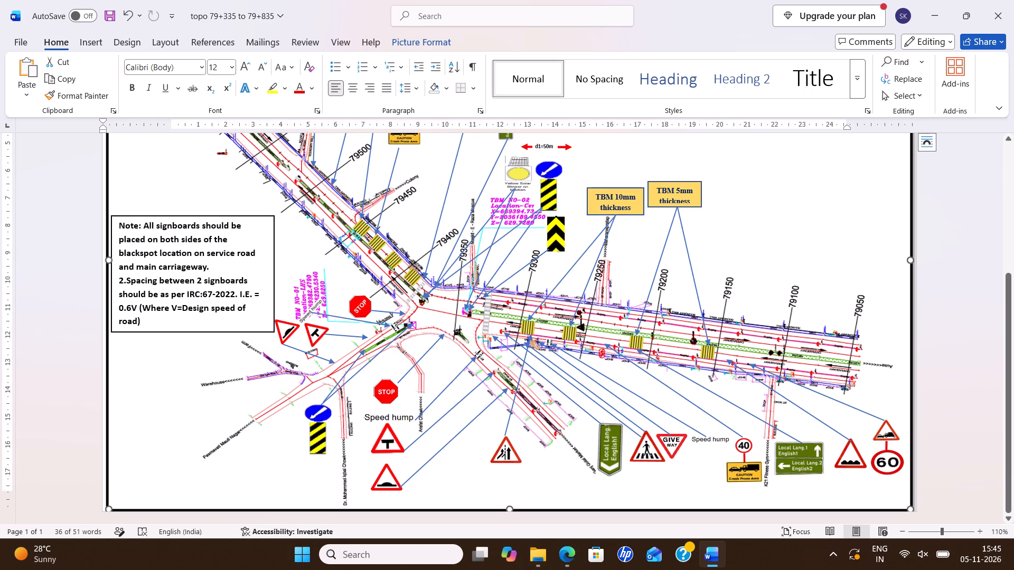
Move the arrow tip of the lower green direction sign along the carriageway to the 79150 chainage line, below the yellow hatched marking.
scroll(435, 361, up, 5)
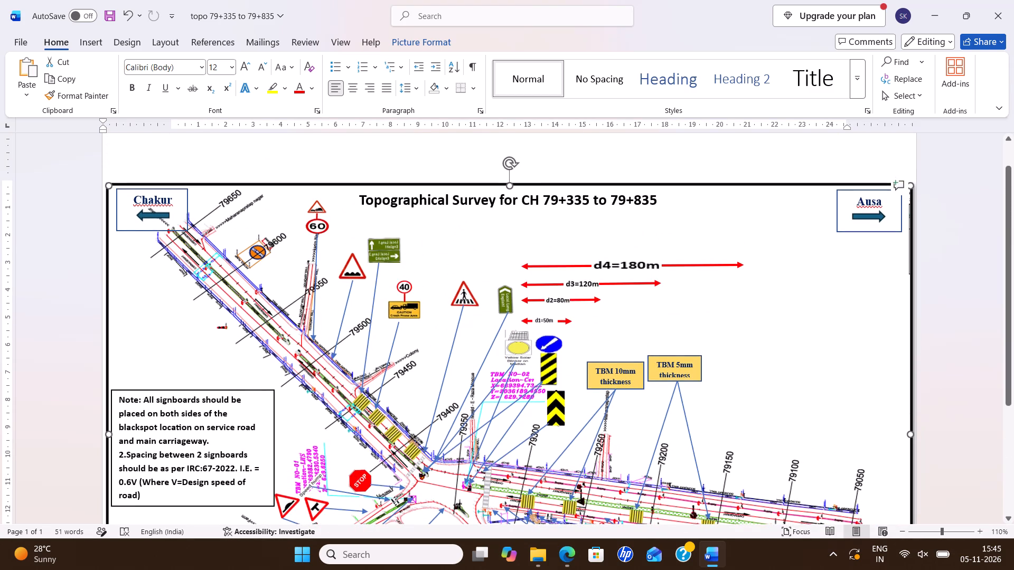
scroll(385, 343, down, 2)
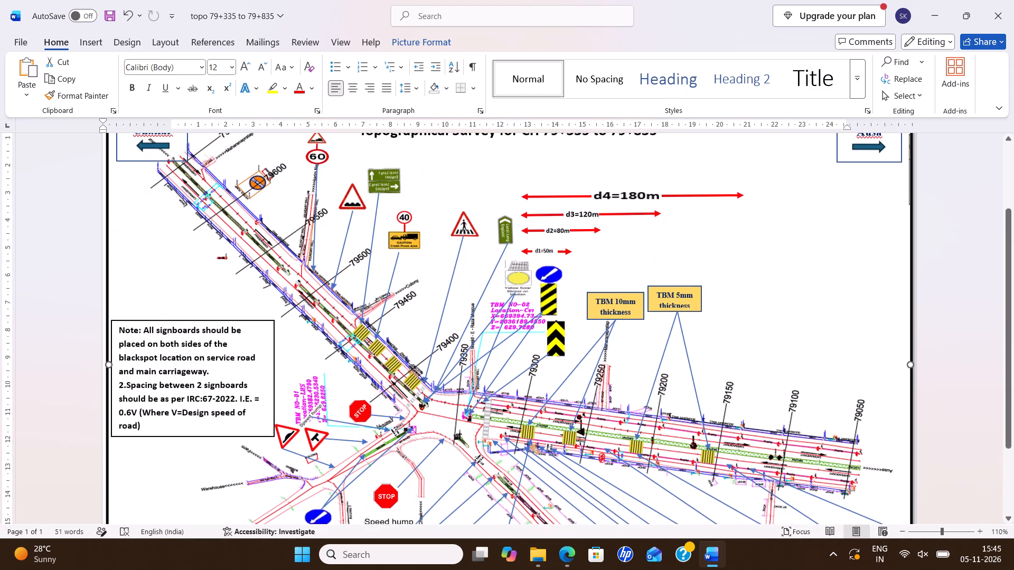
scroll(385, 343, down, 3)
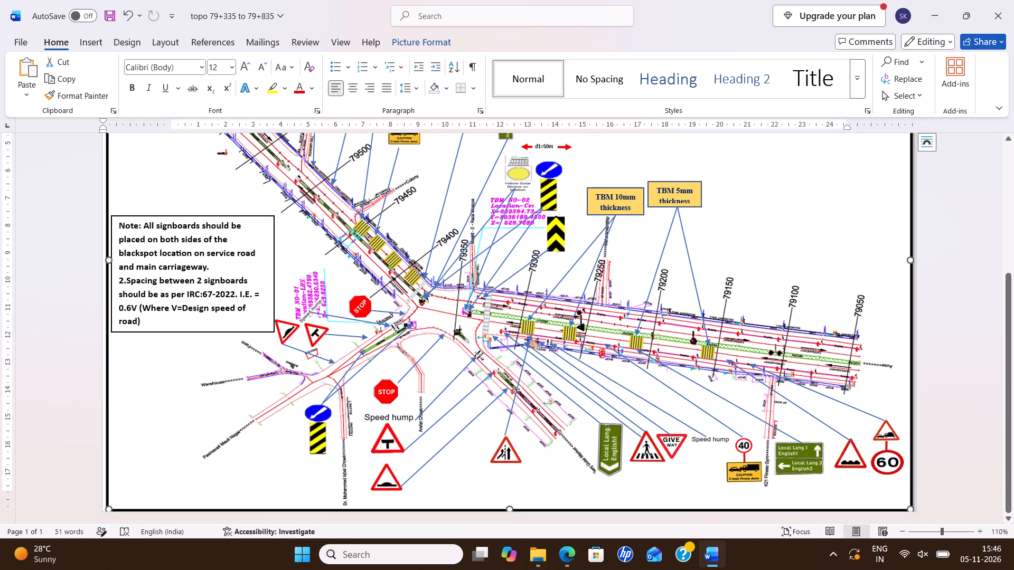
click(644, 355)
drag(637, 351, 649, 351)
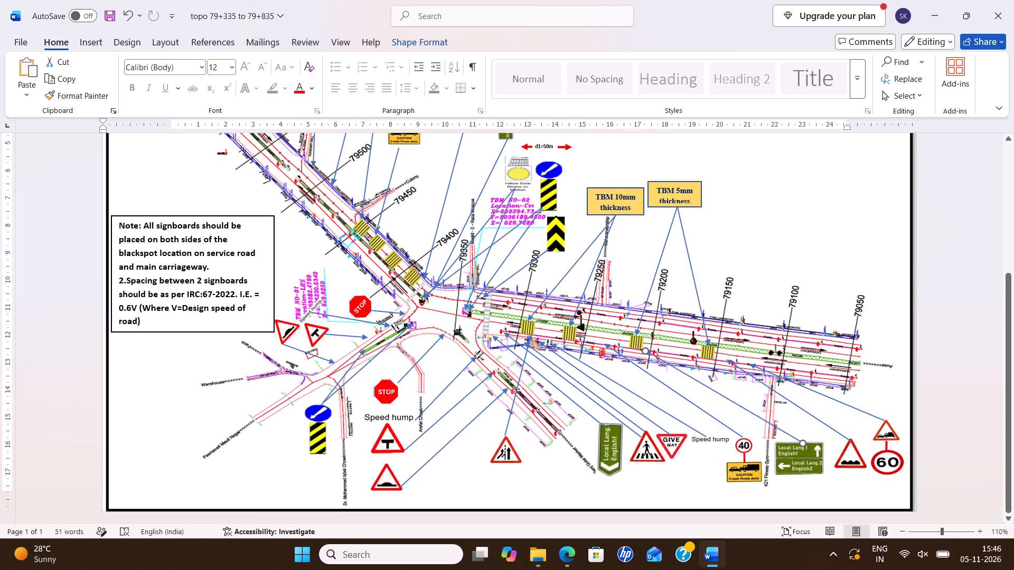
drag(649, 351, 714, 359)
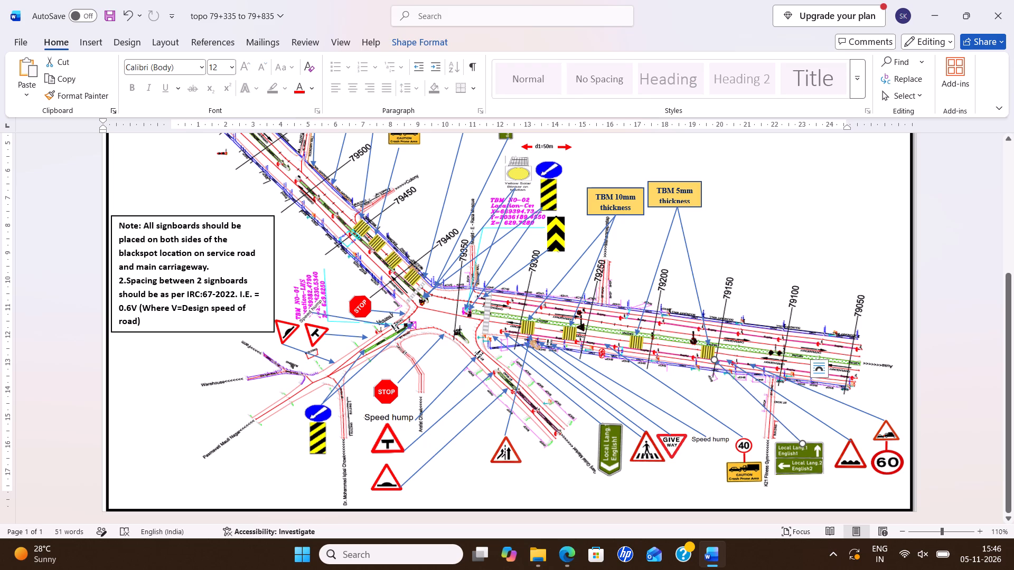
Shift the arrow tip of the lower uneven-road warning sign slightly past the 79150 chainage line, towards 79100.
click(750, 378)
drag(728, 360, 736, 363)
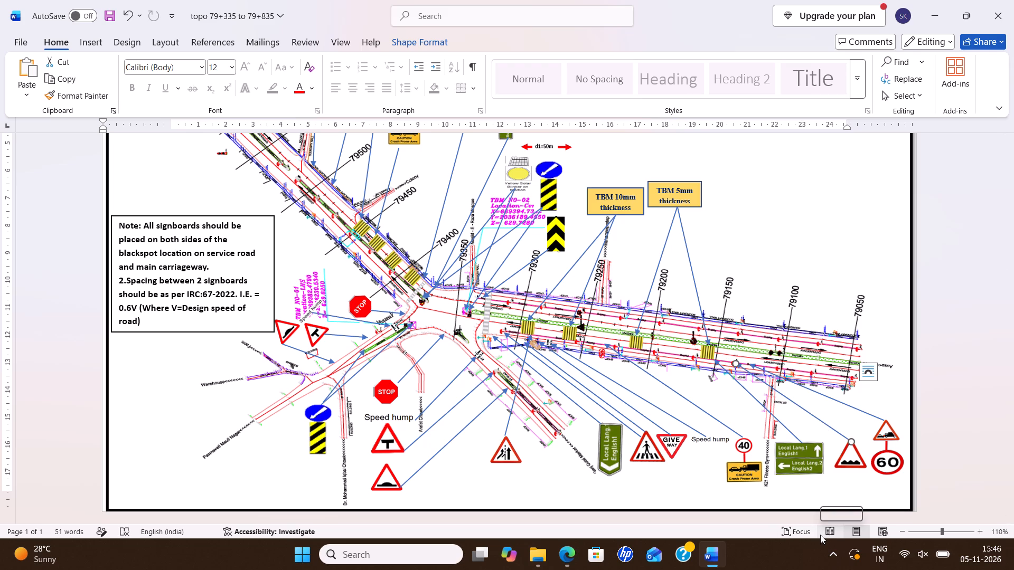
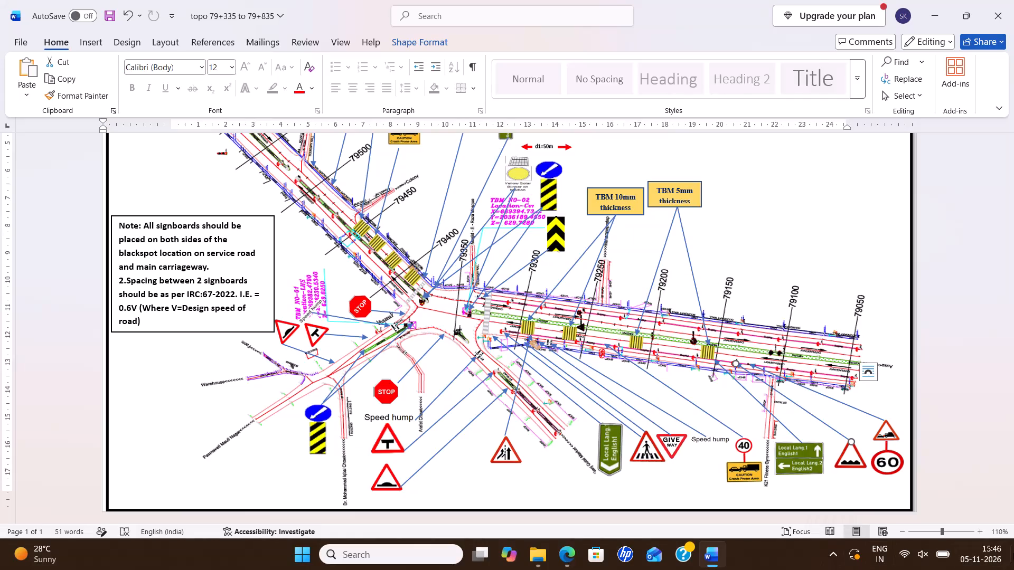
Minimise the topo 79+335 to 79+835 document and close the Topo folder window to reach the desktop.
click(937, 19)
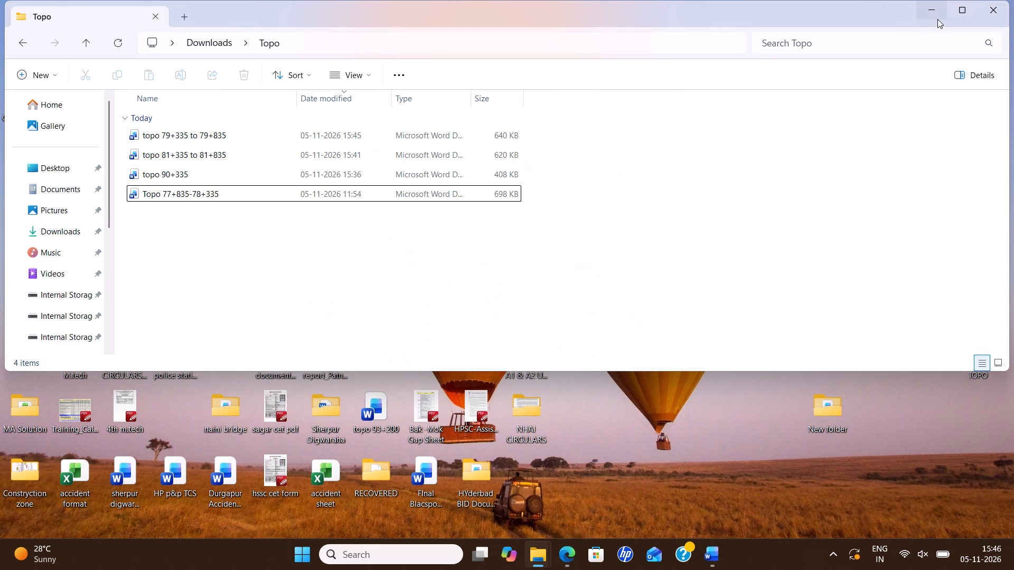
click(85, 45)
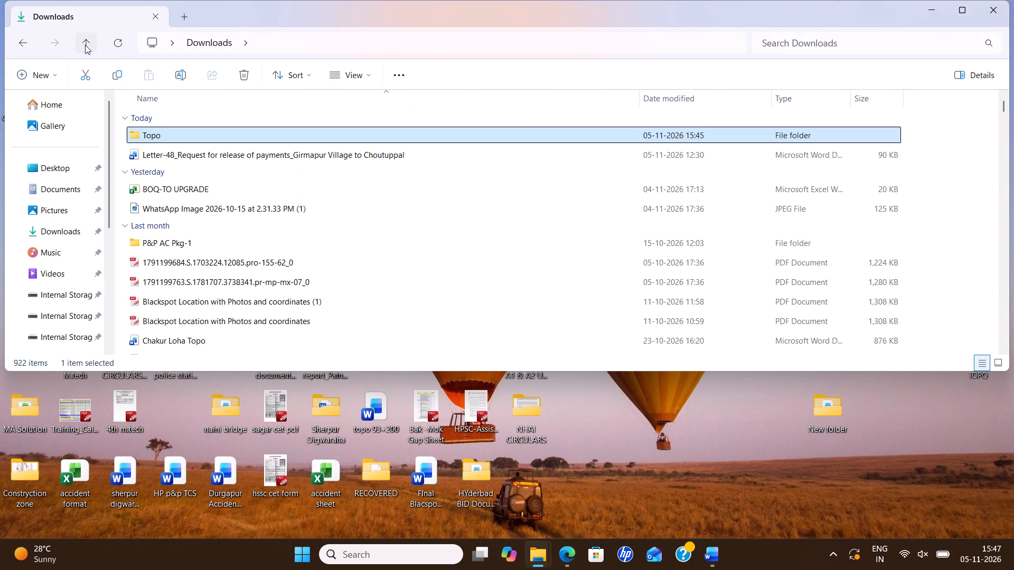
click(85, 45)
click(85, 45)
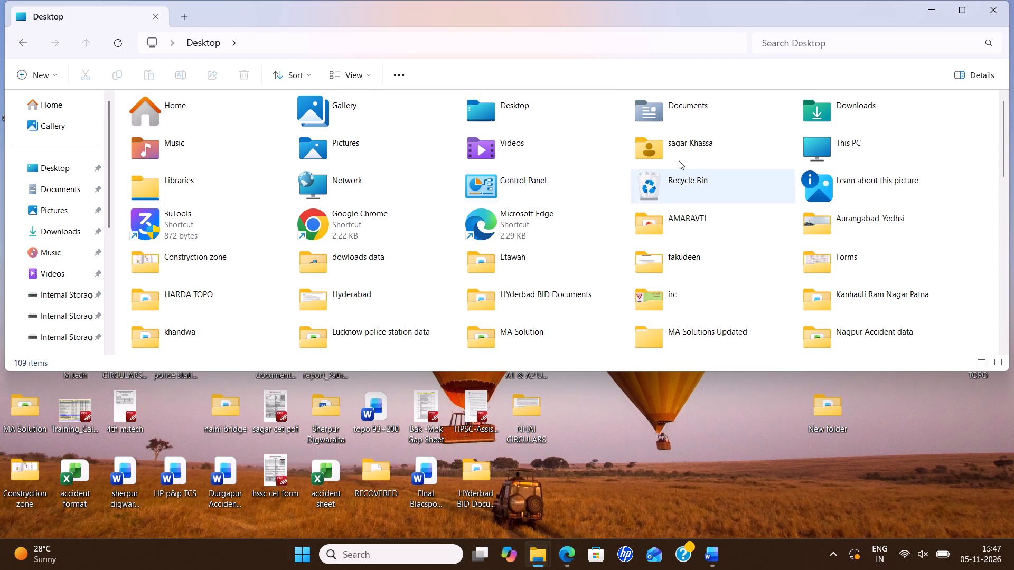
click(979, 9)
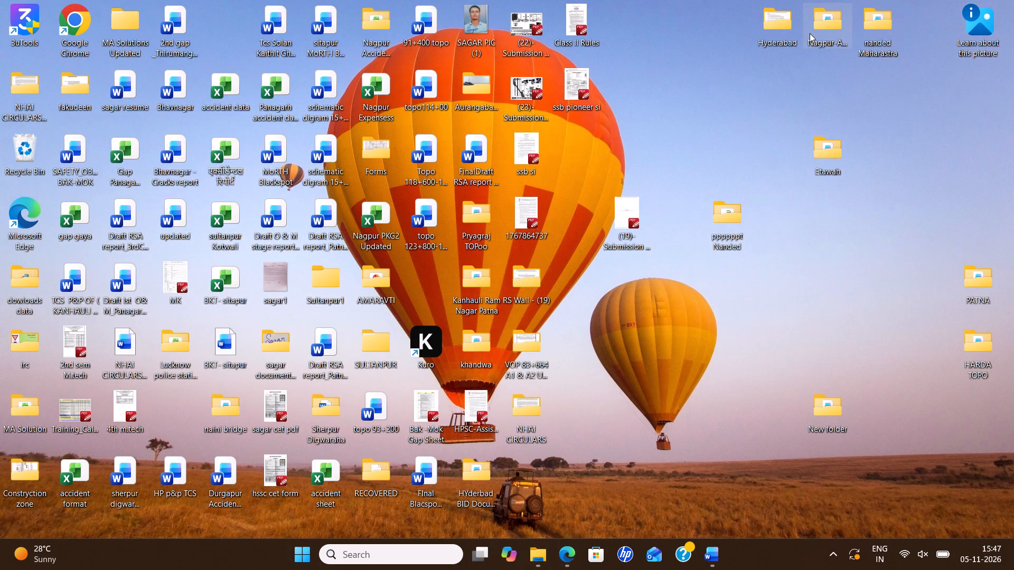
Open the 0.15 2nd Detailed Design Report folder in Nanded Data By Izhar, inside the desktop's nanded Maharastra folder.
double_click(870, 34)
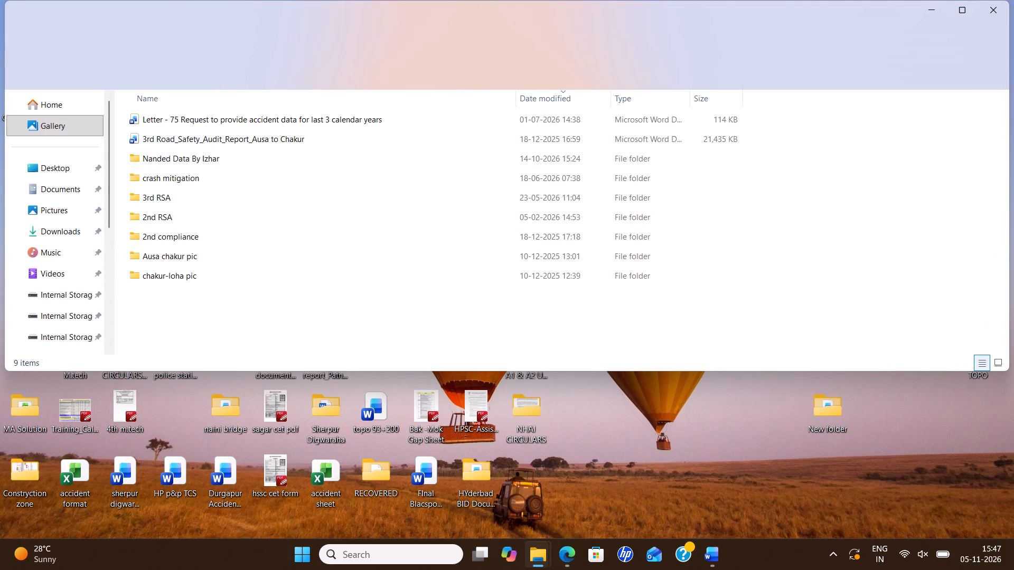
double_click(271, 157)
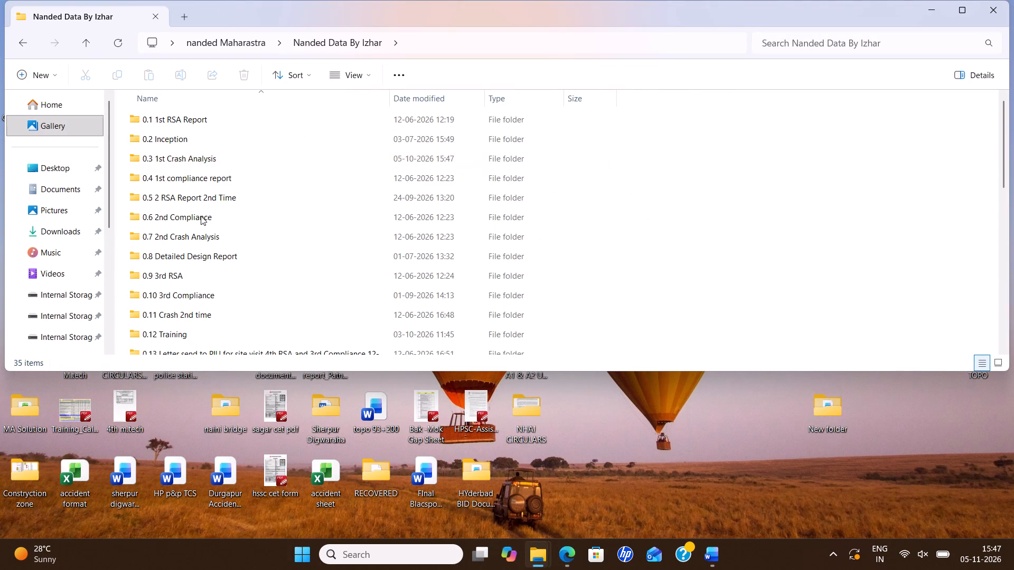
scroll(207, 252, down, 3)
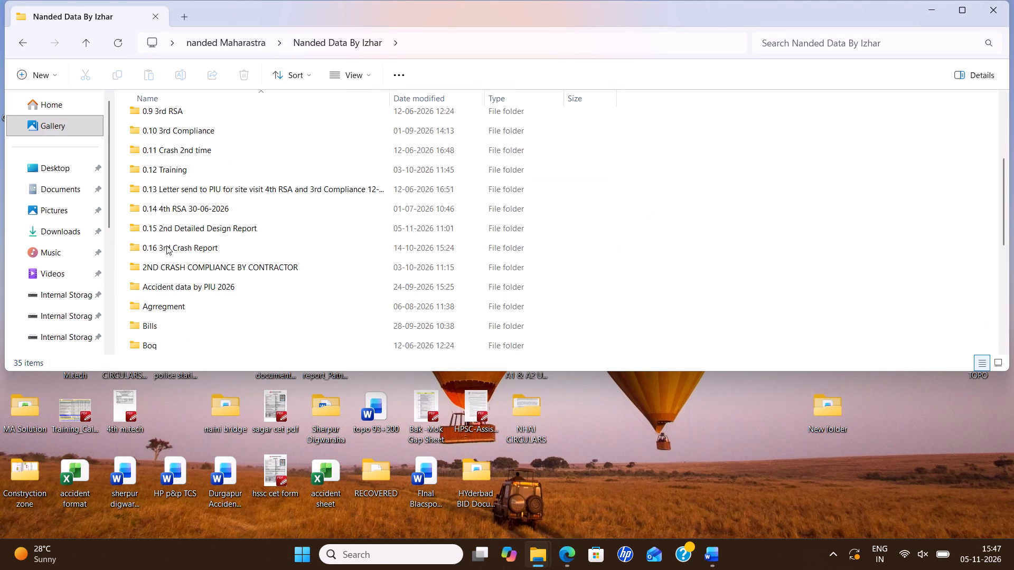
click(166, 245)
click(166, 245)
click(86, 40)
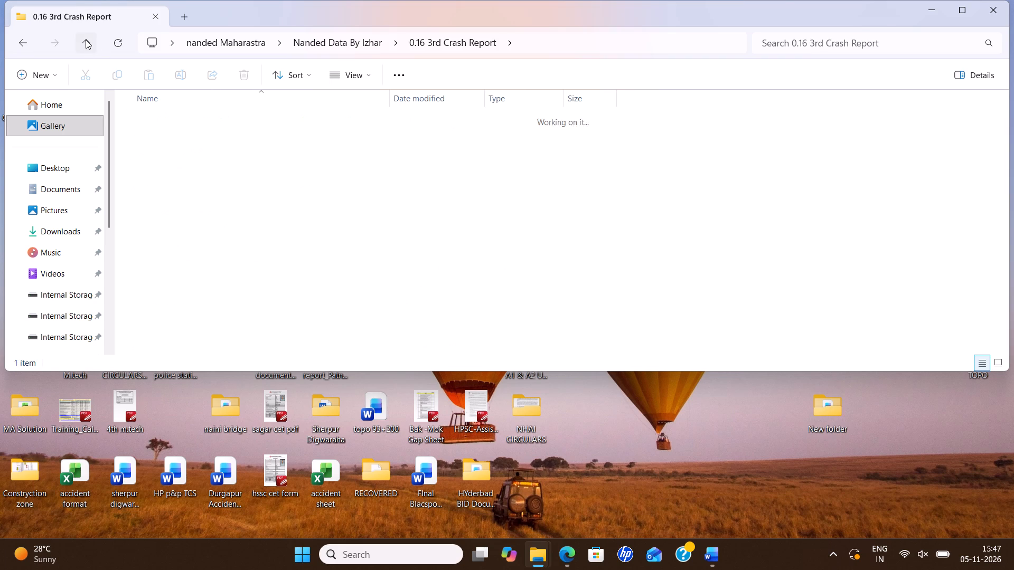
scroll(167, 310, down, 2)
double_click(196, 211)
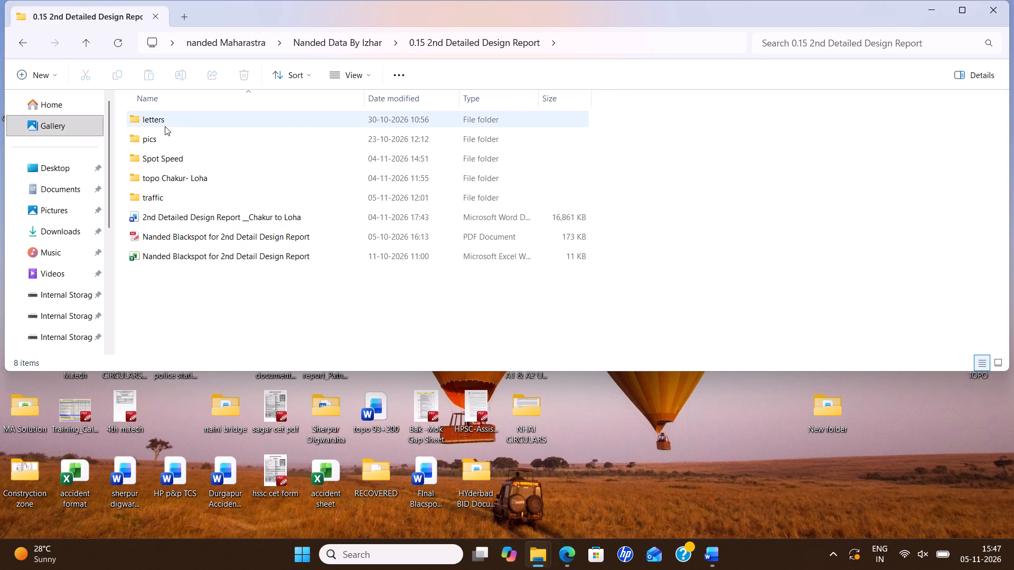
Copy the Word file 2nd Detailed Design Report __Chakur to Loha.
click(160, 217)
key(ctrl+c)
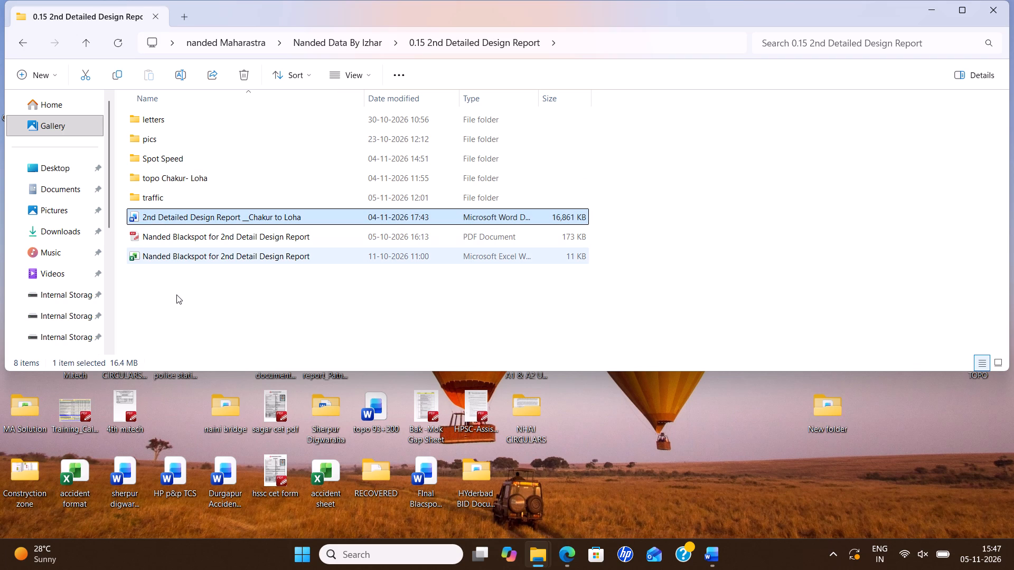
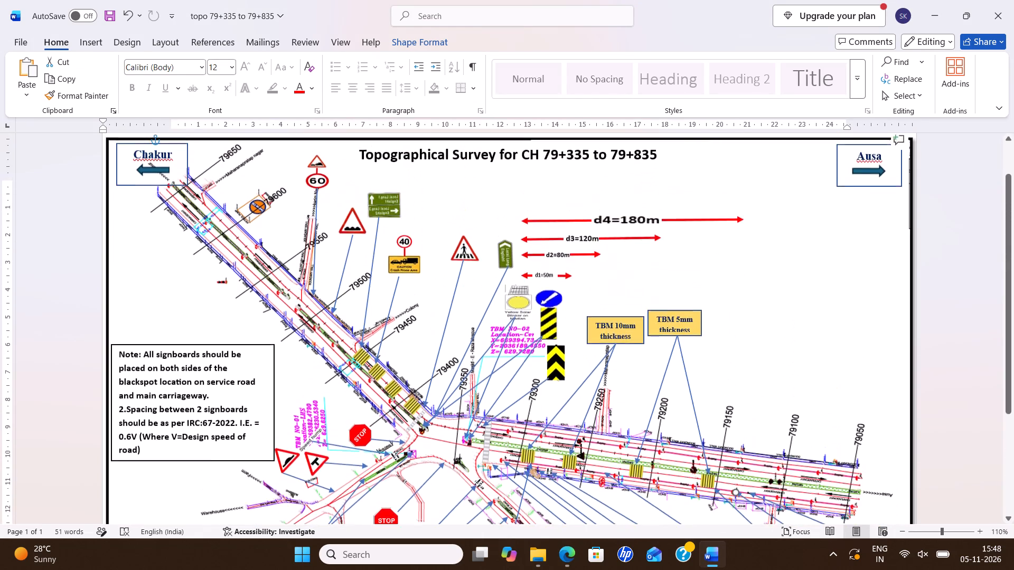
Nudge the Ausa direction box slightly inward from the border of the 79+335 to 79+835 drawing.
scroll(275, 276, down, 1)
scroll(554, 250, down, 3)
scroll(779, 303, up, 4)
click(822, 307)
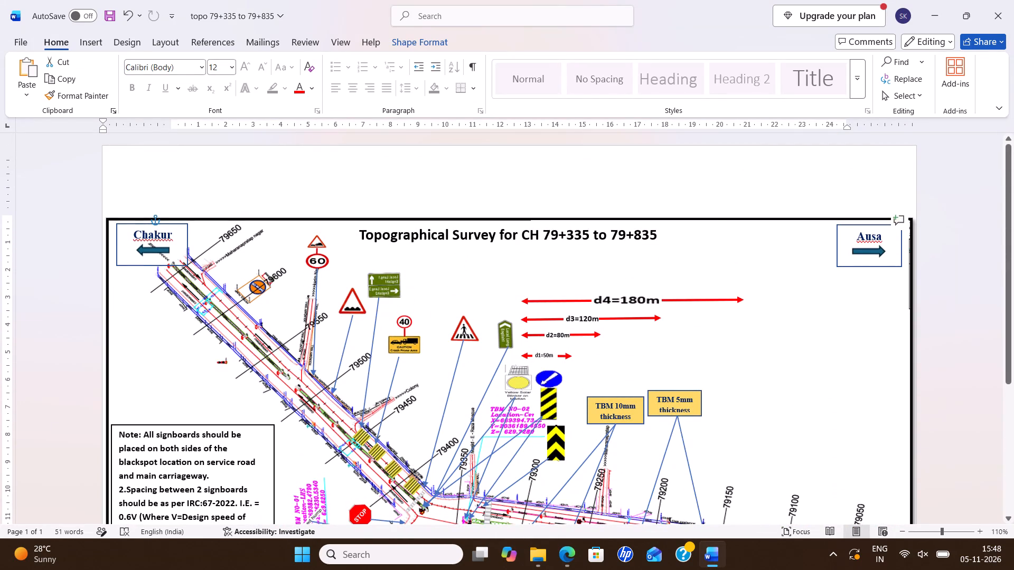
drag(885, 266, 882, 268)
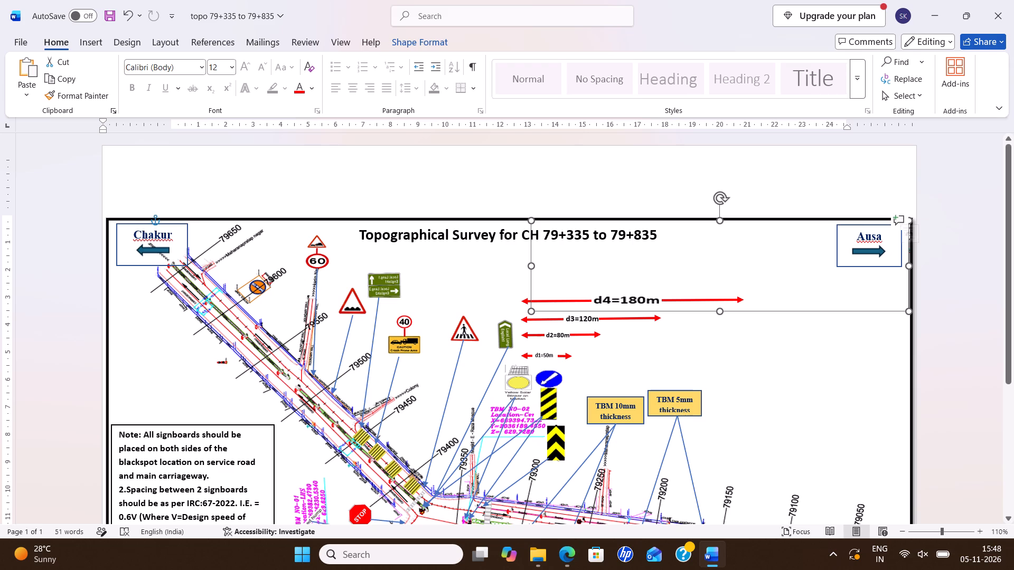
drag(882, 268, 879, 268)
click(869, 314)
Ignore all spelling flags on the Chakur and Ausa labels in the drawing's two direction boxes.
scroll(607, 261, down, 6)
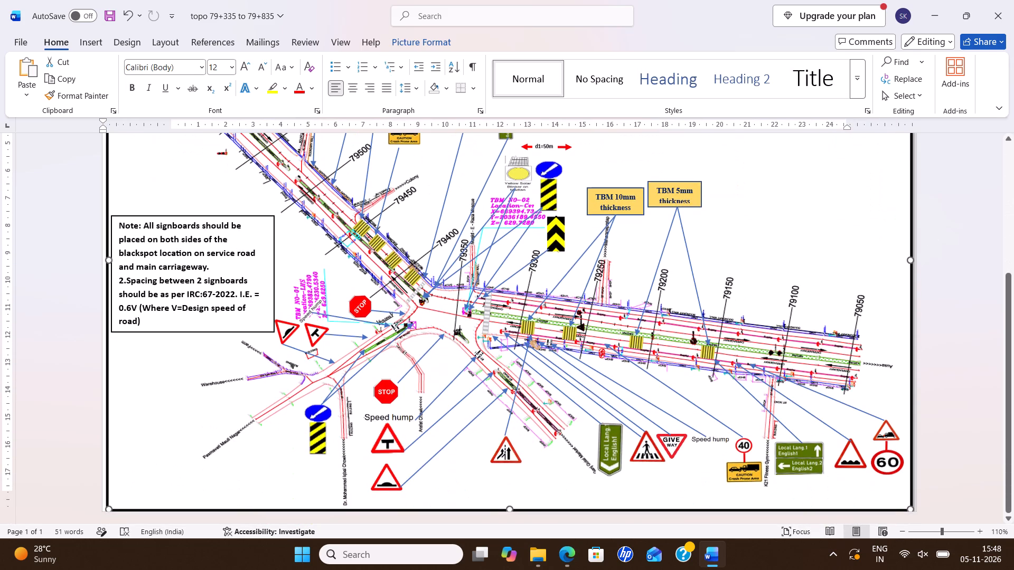
scroll(508, 237, down, 11)
scroll(528, 271, up, 9)
scroll(525, 266, down, 8)
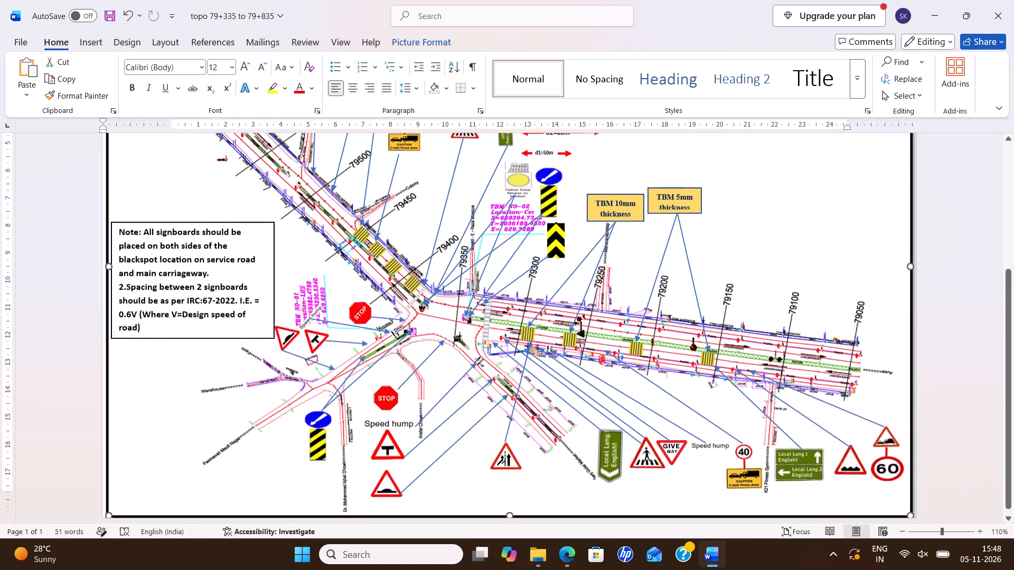
scroll(261, 272, up, 5)
click(150, 199)
right_click(150, 199)
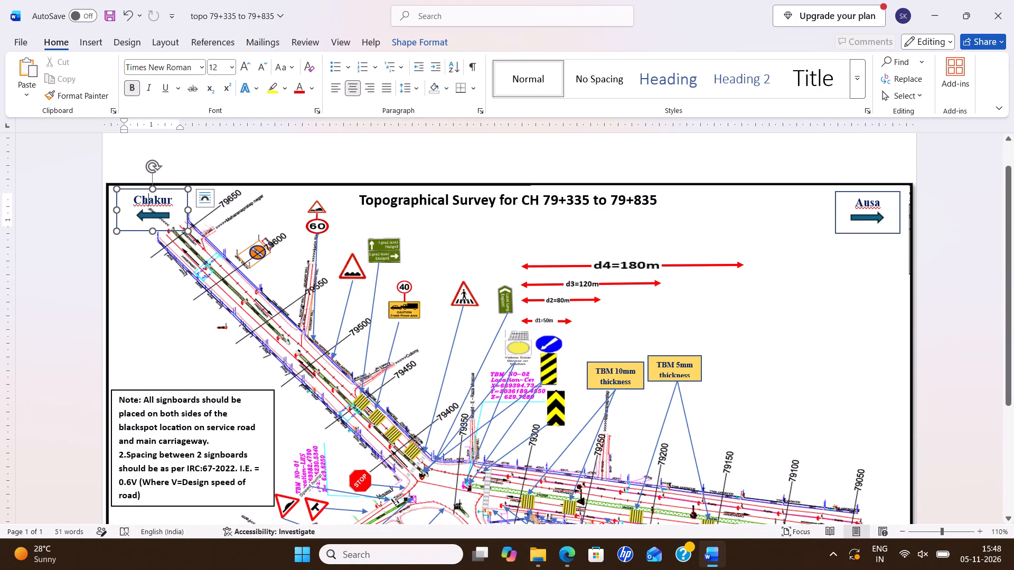
click(74, 306)
click(145, 291)
click(868, 204)
right_click(868, 204)
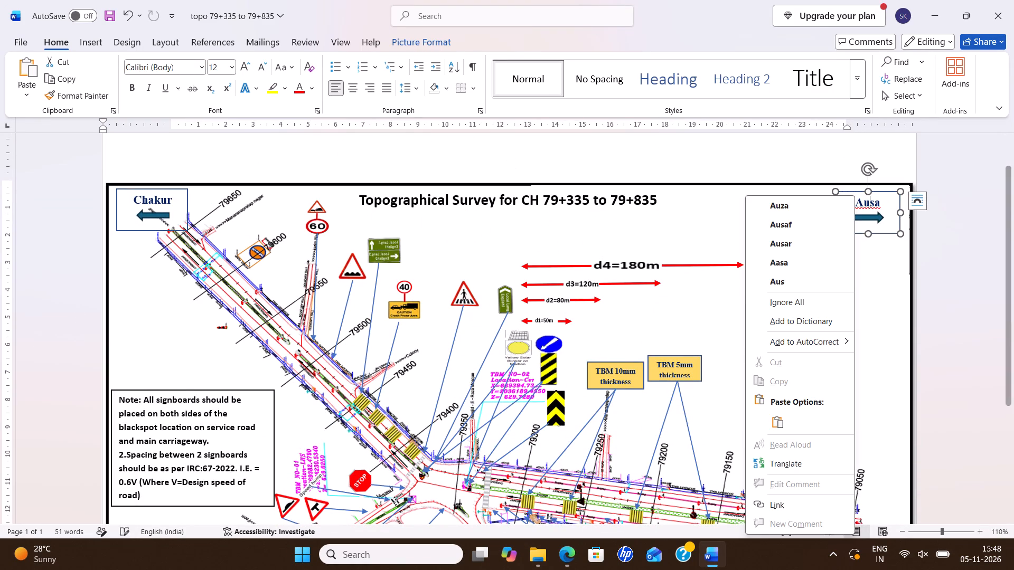
click(793, 293)
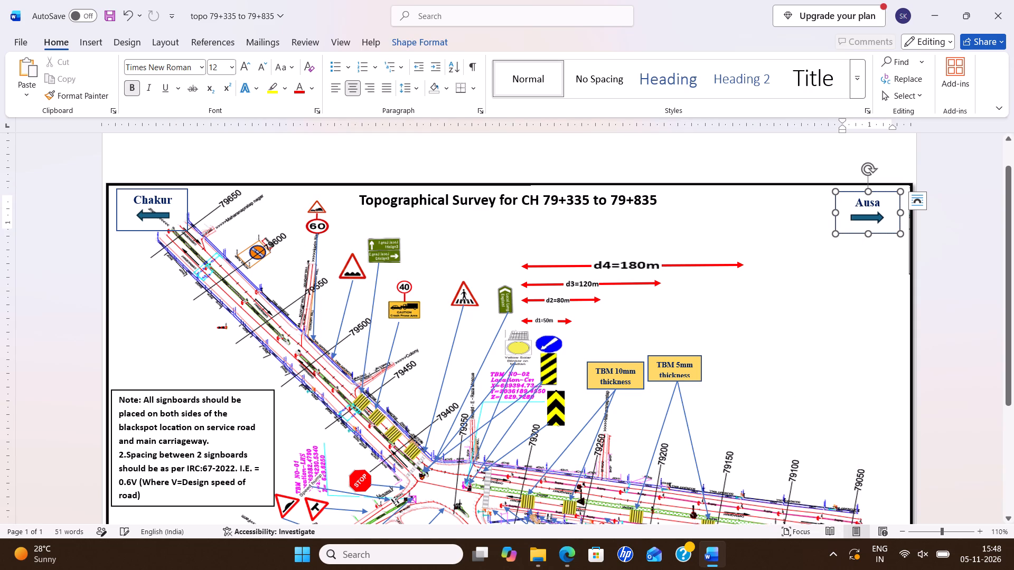
click(853, 228)
Save the topo 79+335 to 79+835 document and close it.
click(791, 259)
key(ctrl+s)
key(ctrl+s)
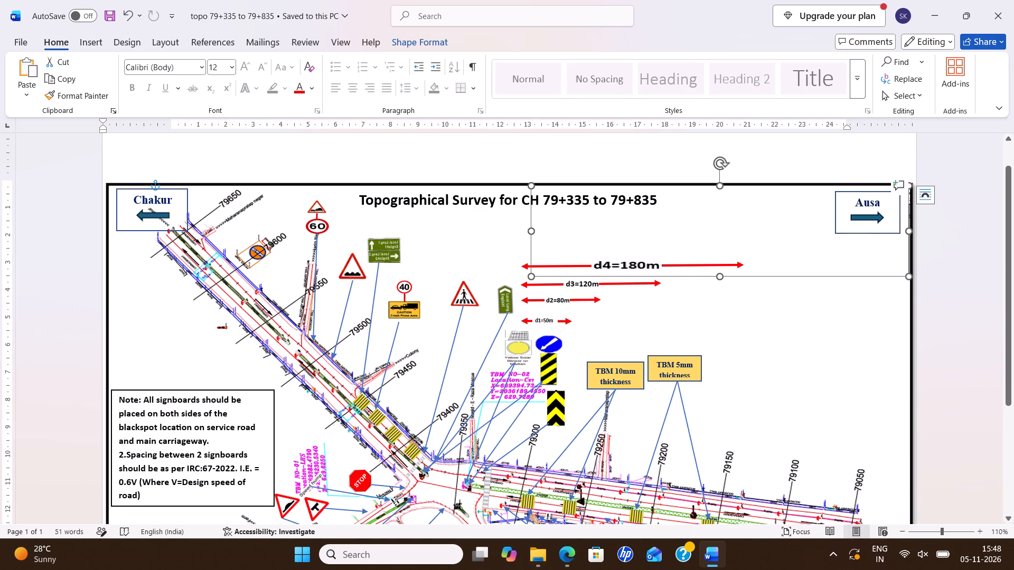
key(ctrl+s)
key(ctrl+s)
key(ctrl+s)
click(1004, 5)
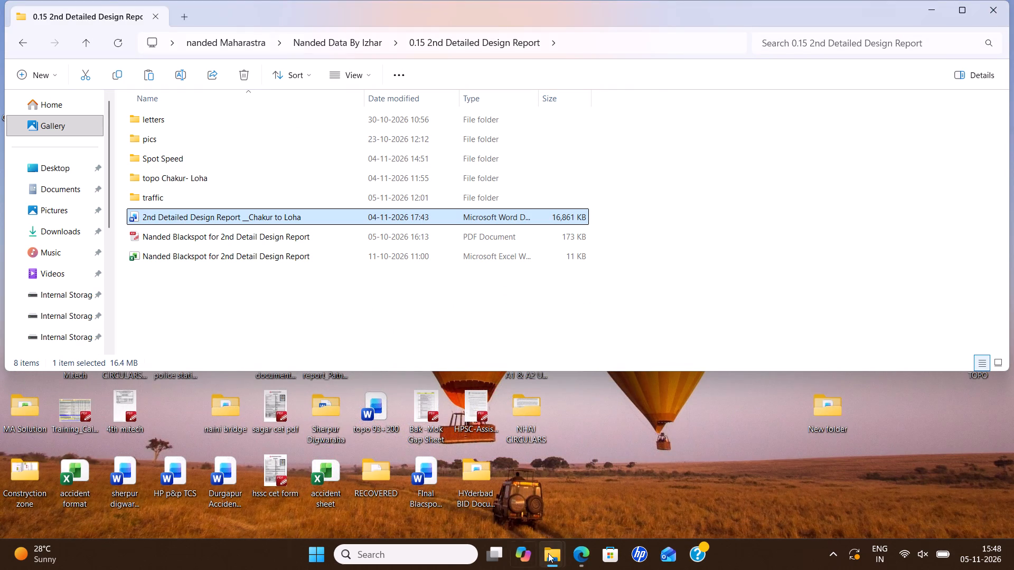
Open the Word document Topo 77+835-78+335 from the Topo folder in Downloads.
click(558, 561)
click(599, 498)
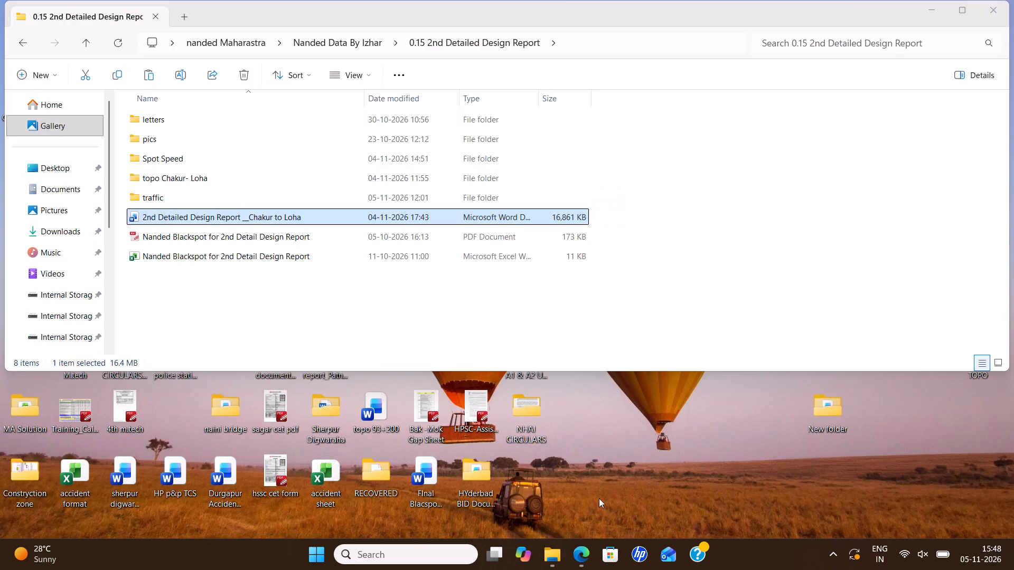
click(60, 224)
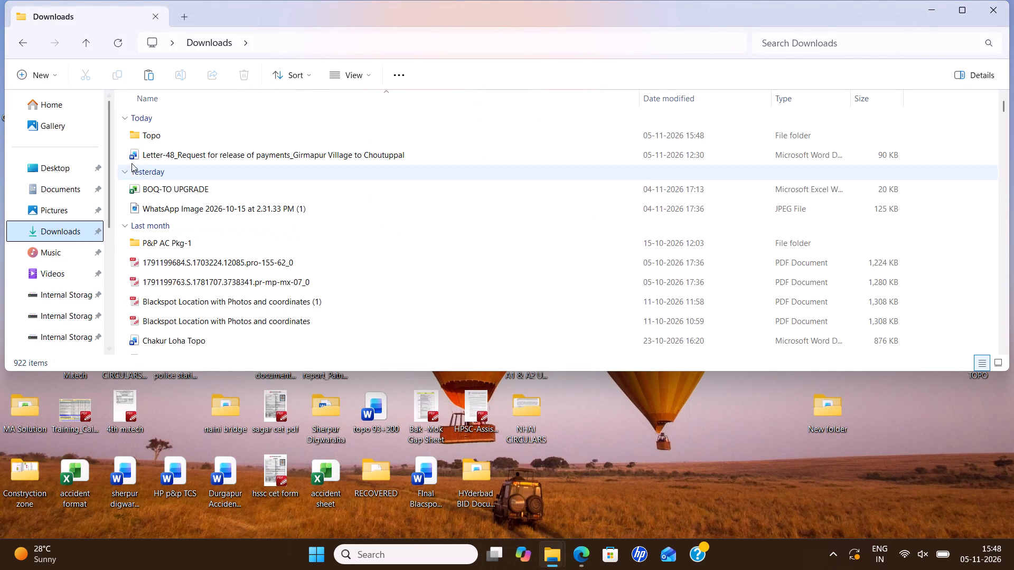
double_click(154, 133)
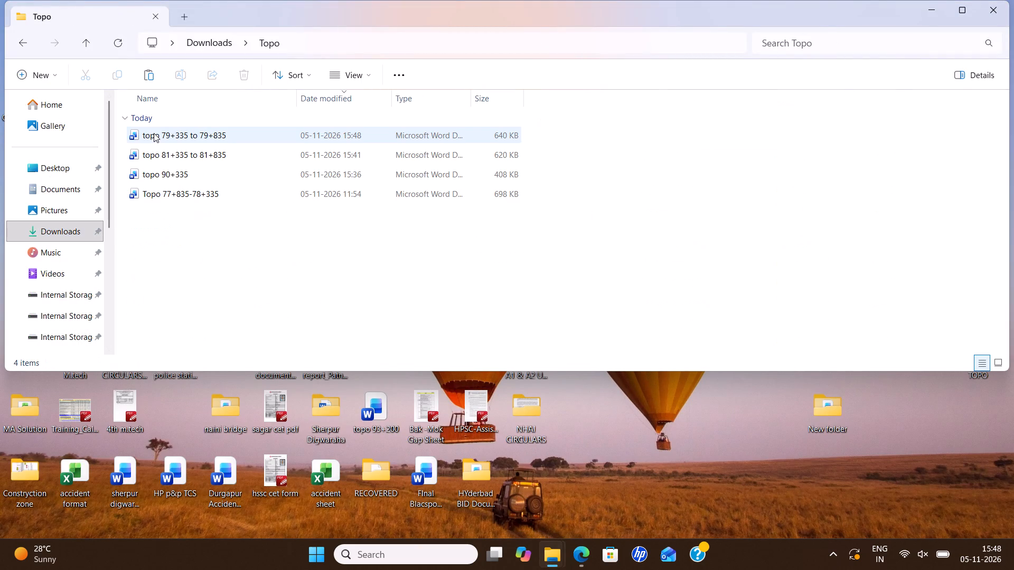
double_click(161, 192)
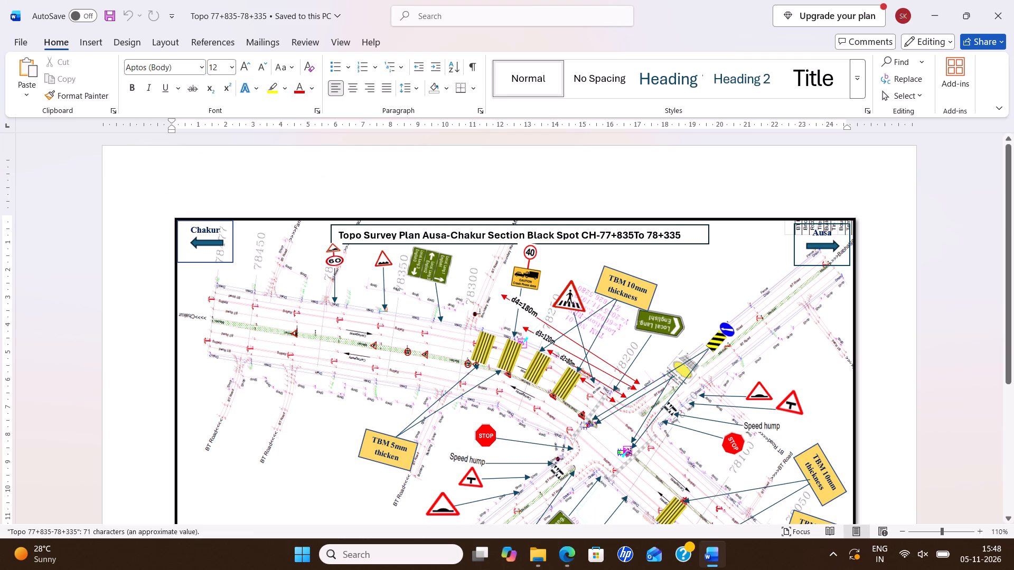
Shift the green direction sign near chainage 78350 and its pointer arrow slightly toward chainage 78300.
scroll(524, 266, down, 2)
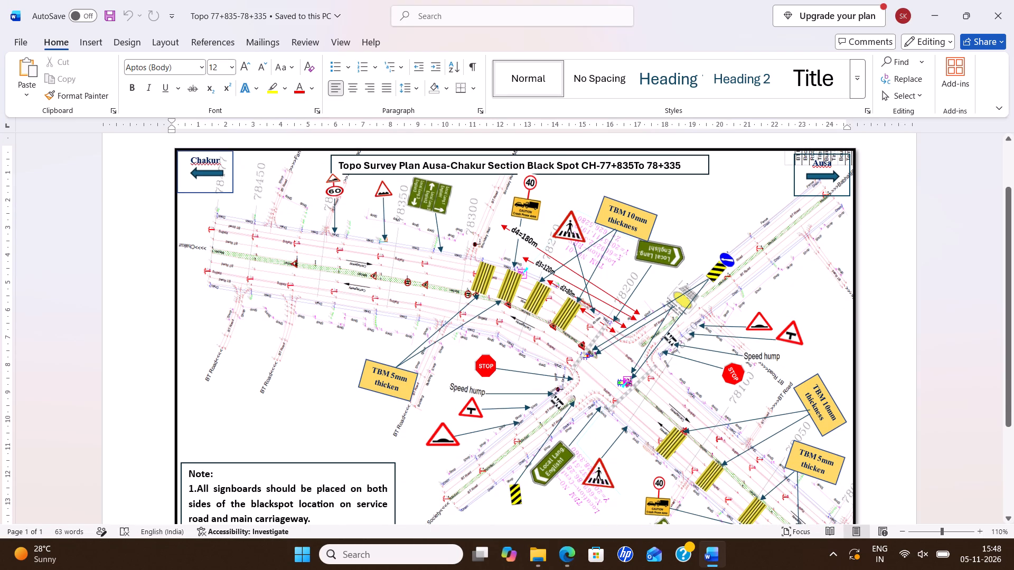
scroll(552, 263, up, 1)
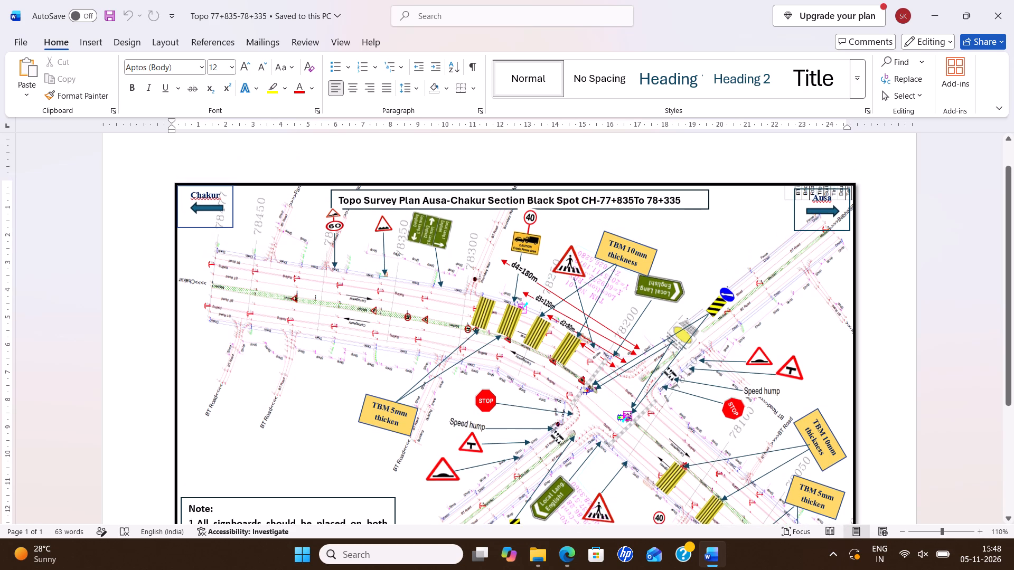
scroll(483, 270, up, 1)
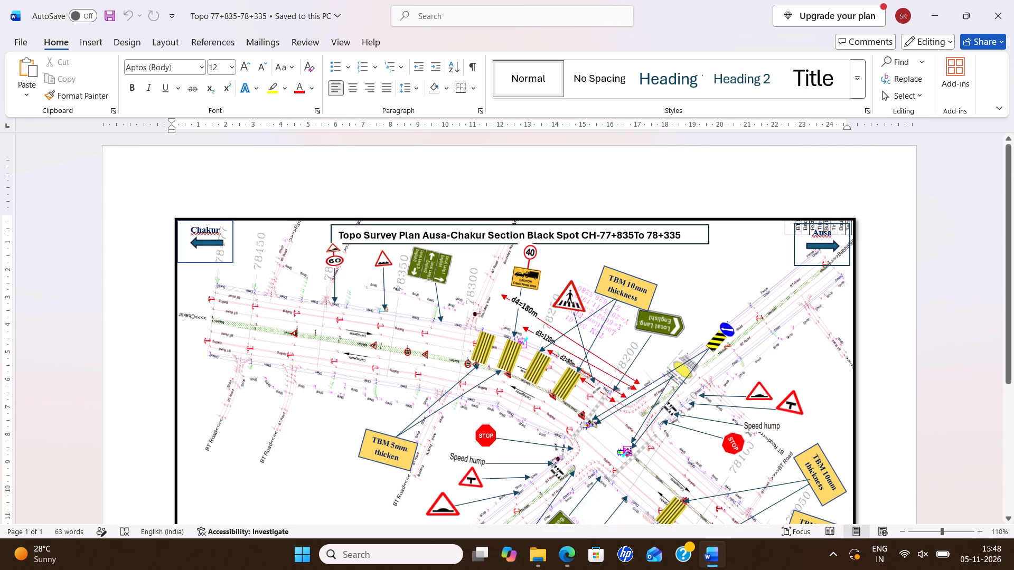
drag(438, 297, 459, 305)
drag(432, 265, 449, 273)
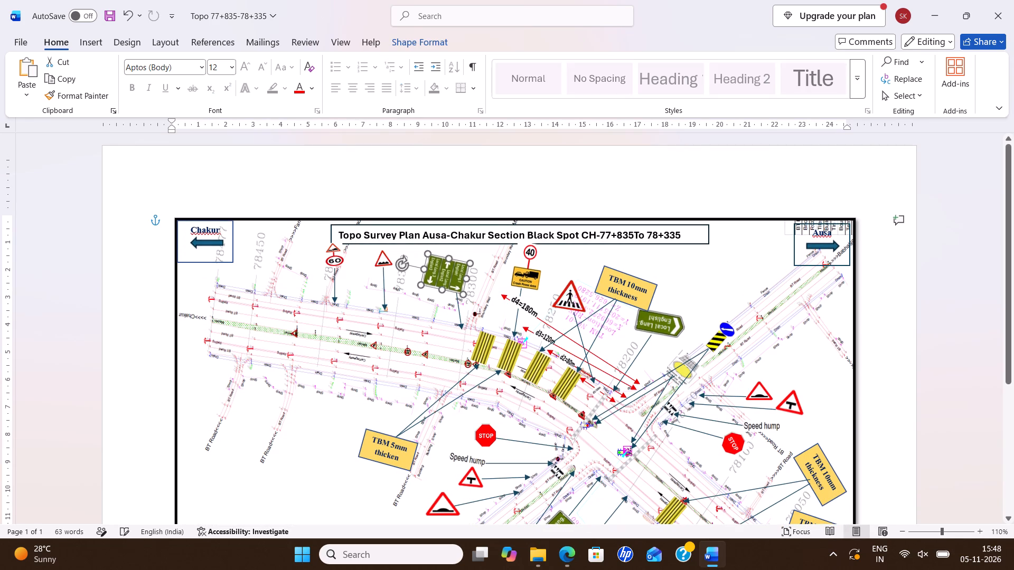
Rotate the green direction sign nearly upright, enlarge it slightly, and reposition it above its pointer arrow.
drag(400, 262, 400, 275)
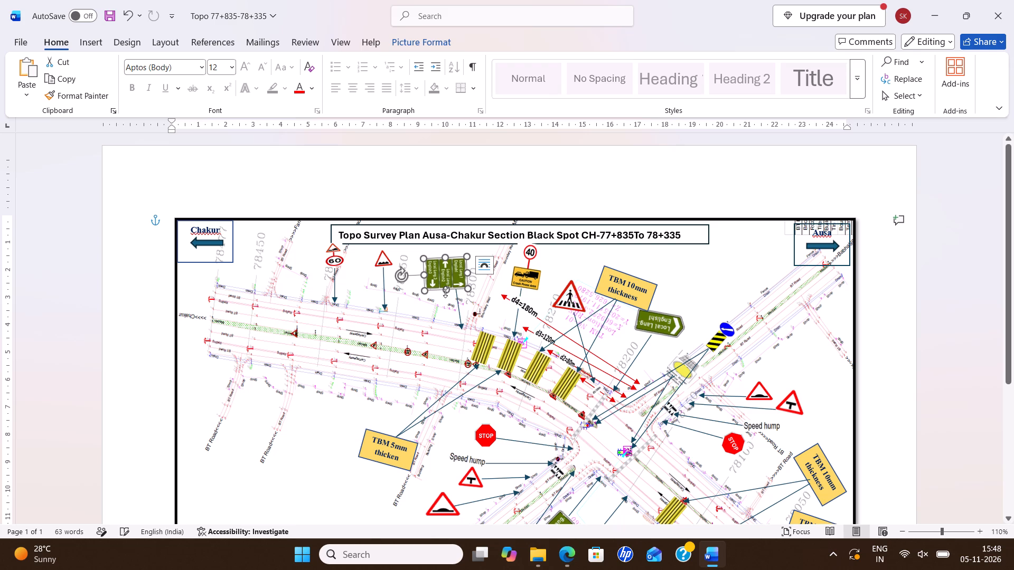
drag(445, 292, 448, 297)
drag(465, 278, 472, 279)
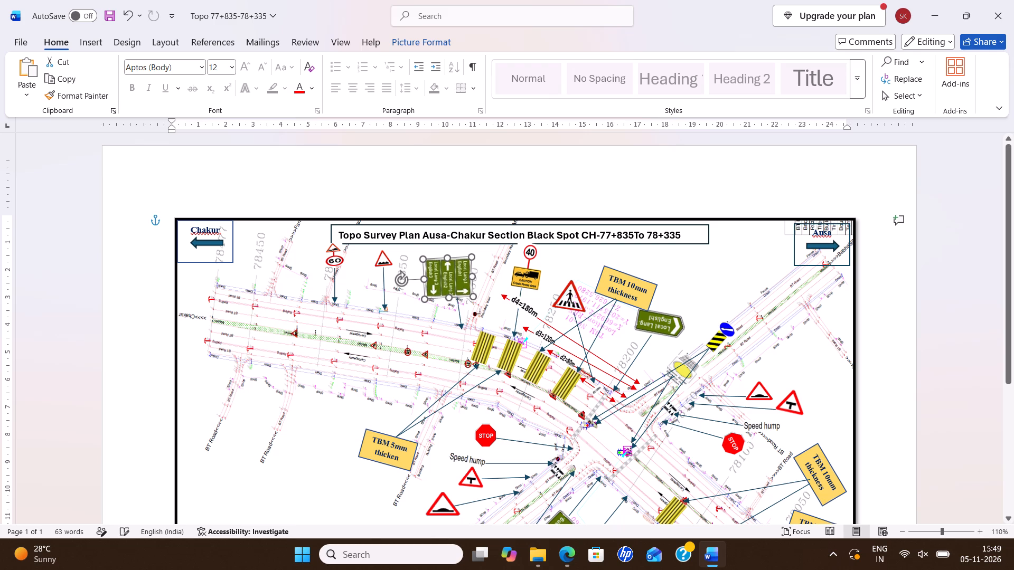
drag(453, 273, 458, 270)
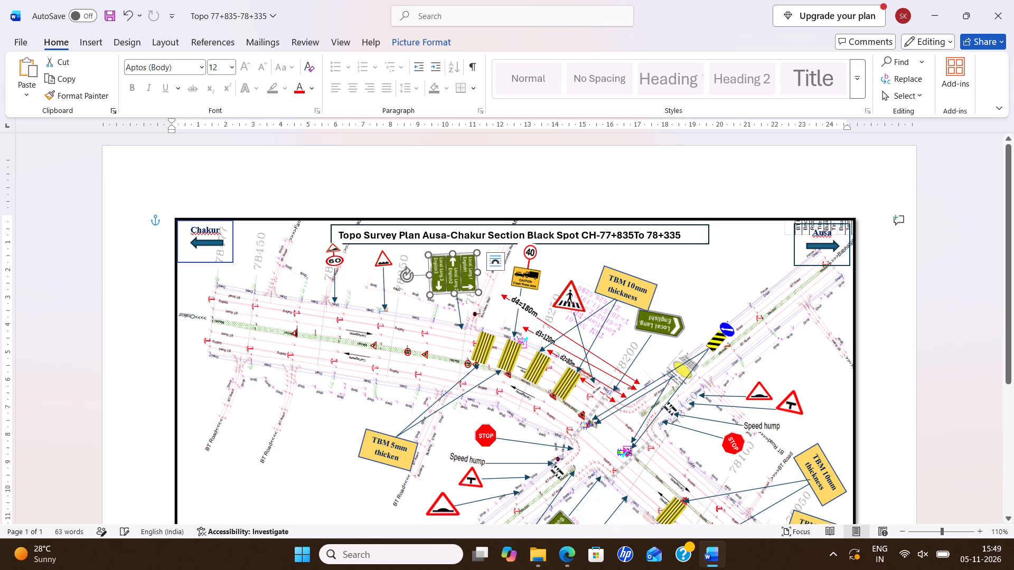
Delete "Survey Plan Ausa-Chakur Section" from the drawing title and add an extra space before CH-77+835.
drag(365, 235, 431, 234)
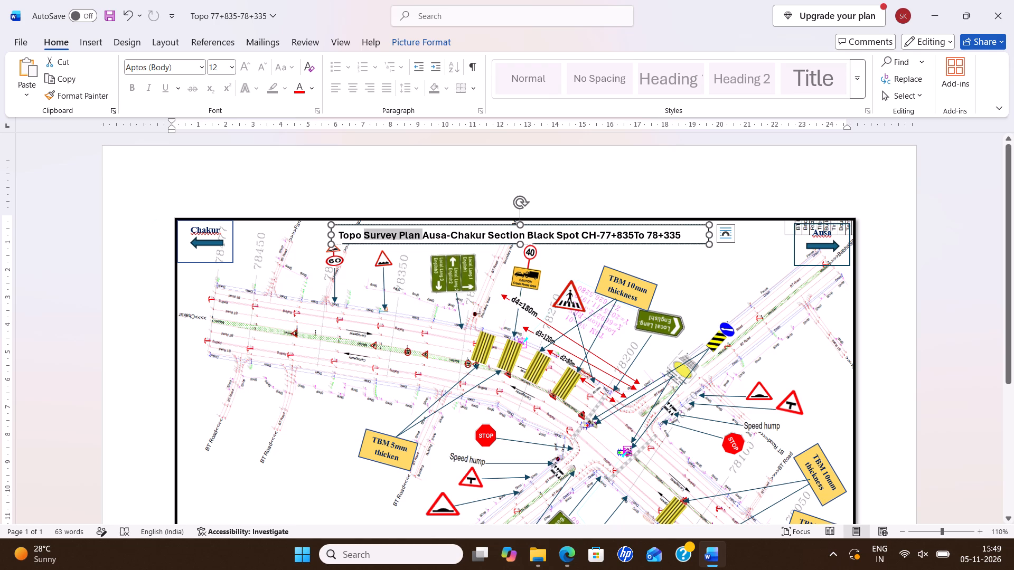
drag(431, 234, 513, 234)
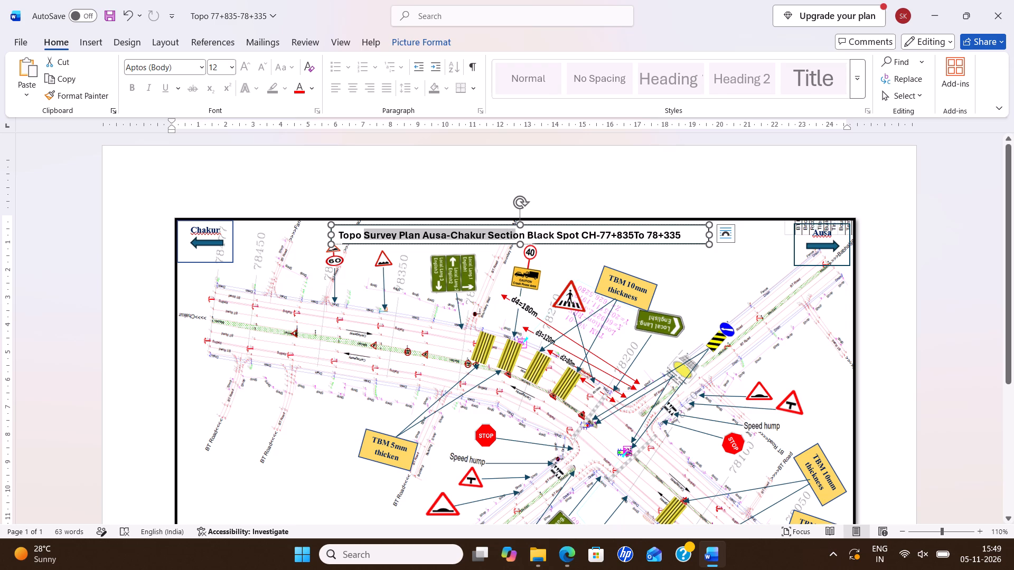
drag(513, 234, 515, 234)
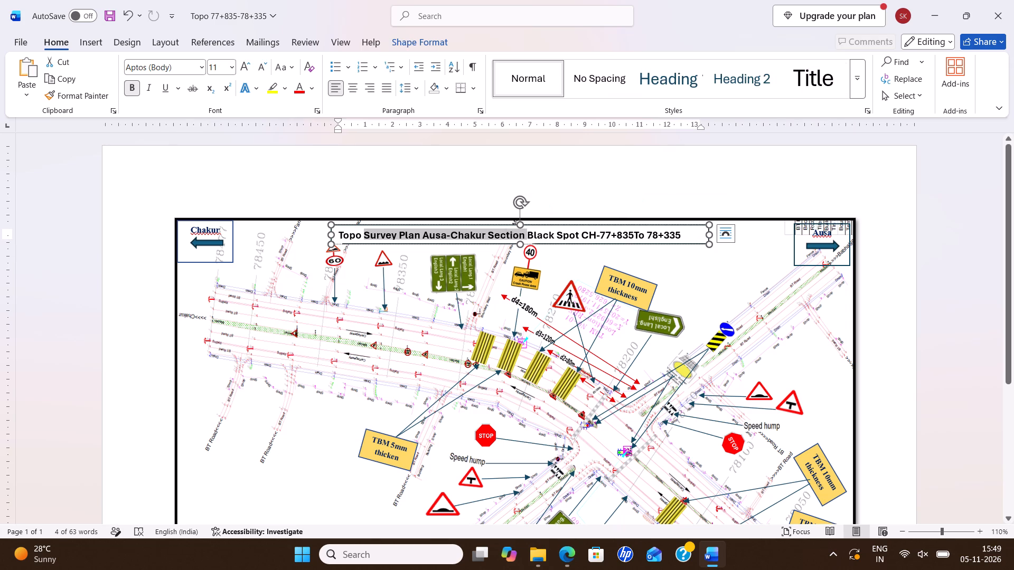
key(BackSpace)
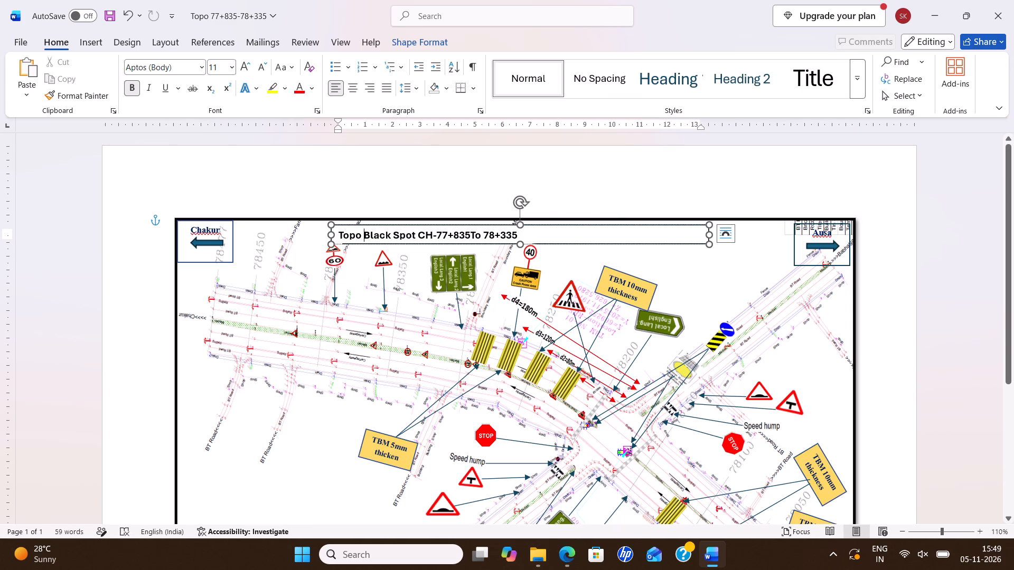
click(364, 234)
click(417, 237)
key(space)
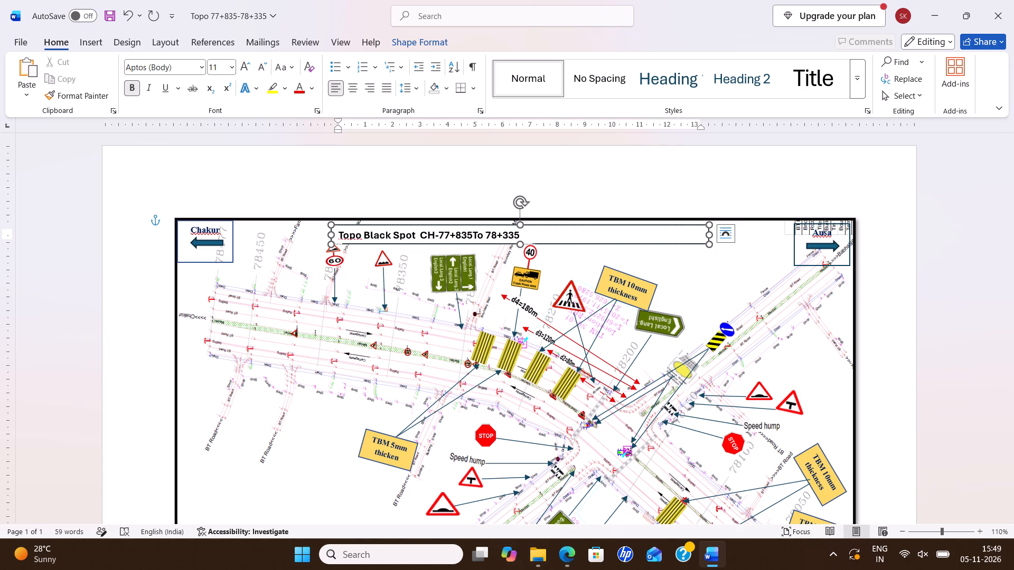
Open topo 90+335 from the Topo folder to check its title wording, and return to Topo 77+835-78+335.
key(alt+Tab)
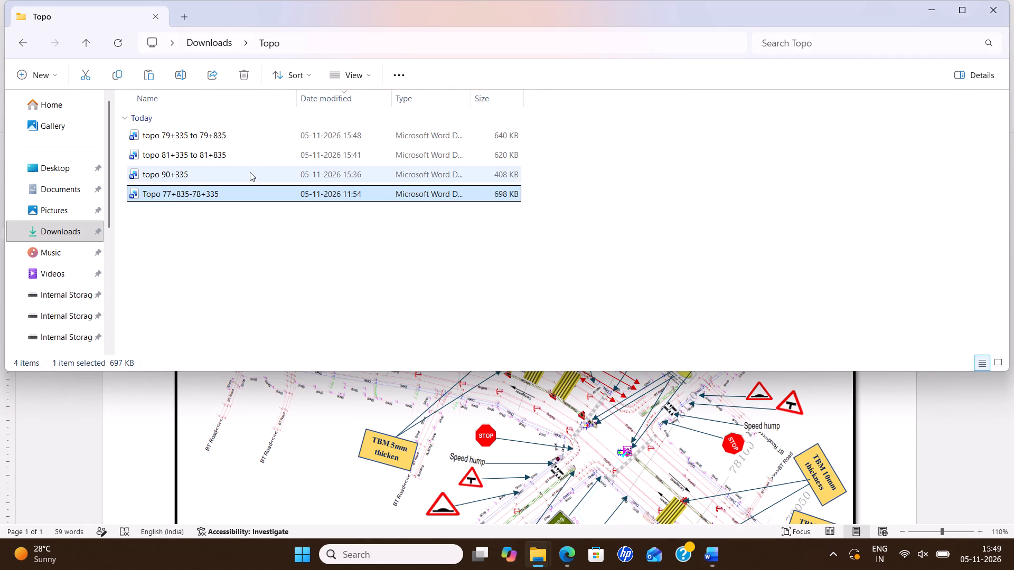
double_click(250, 172)
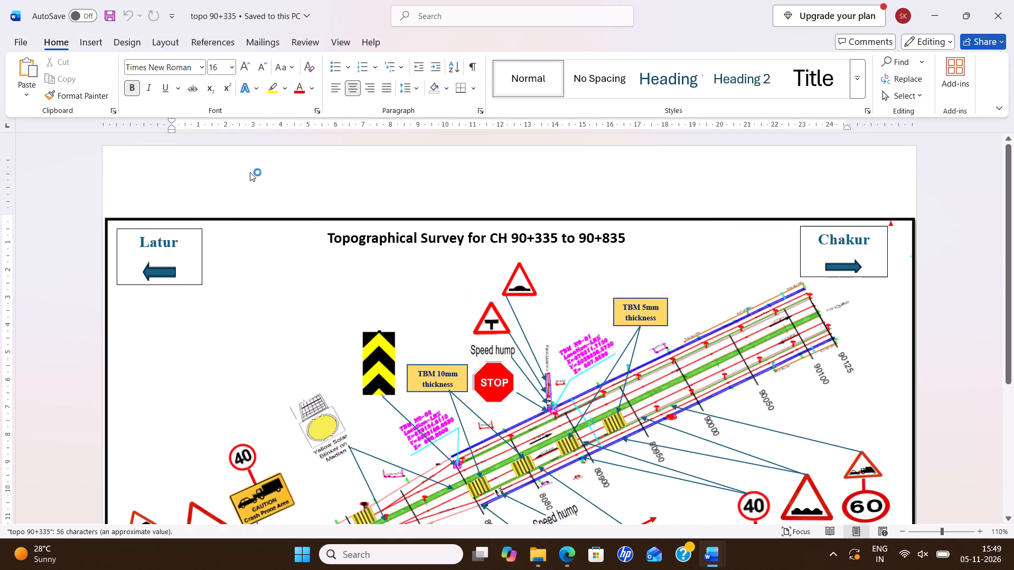
key(alt+Tab)
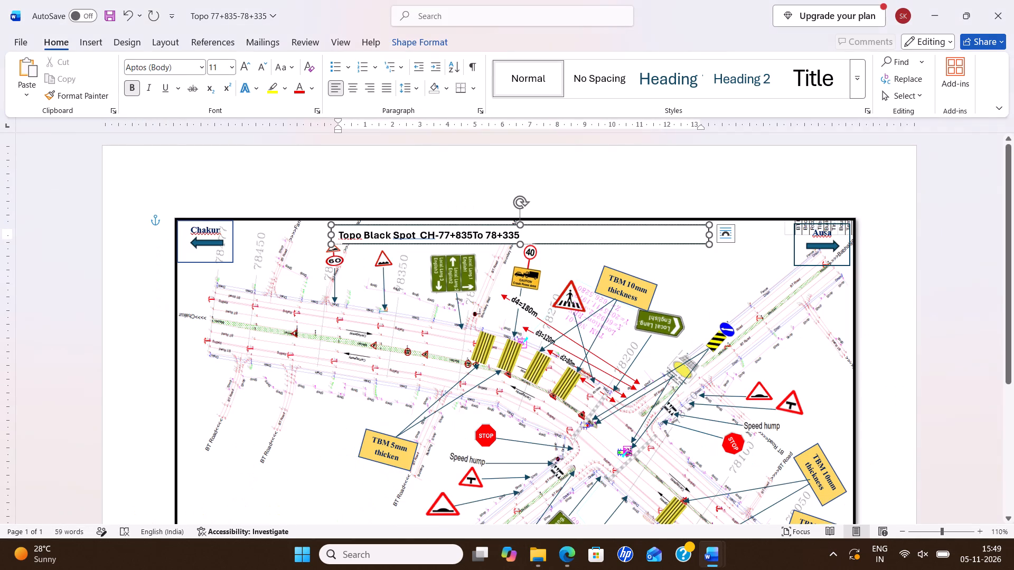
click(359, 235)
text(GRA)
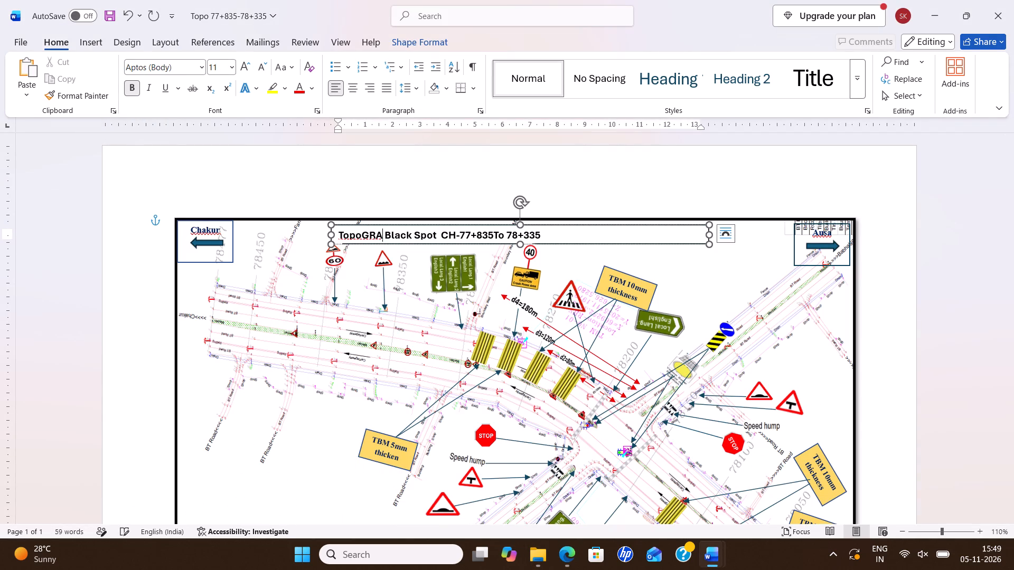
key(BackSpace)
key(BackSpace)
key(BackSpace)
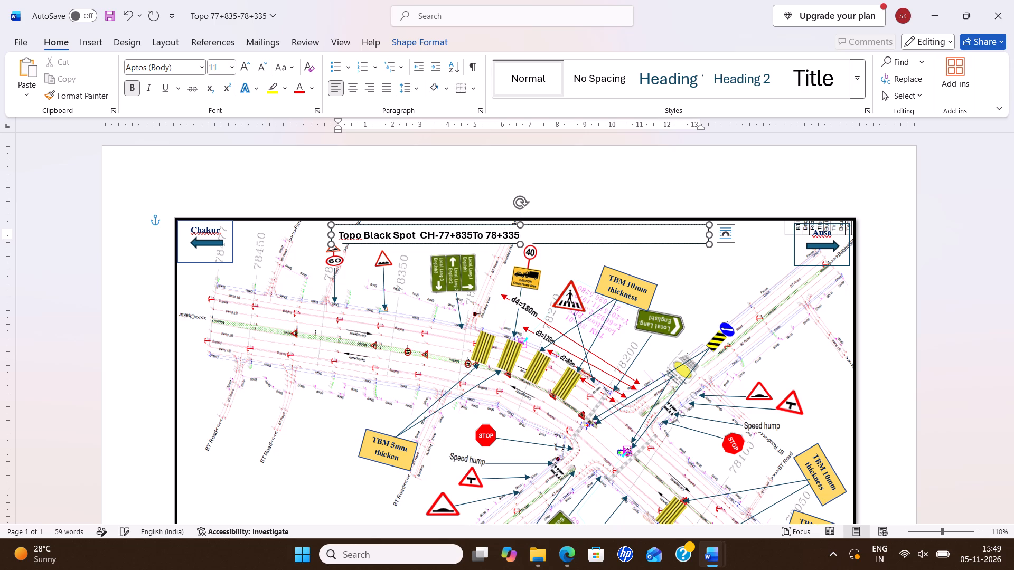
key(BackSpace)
Copy "Topographical Survey for" from the topo 90+335 title and replace "Top Black Spot" with it in the Topo 77+835-78+335 title.
drag(713, 564, 718, 564)
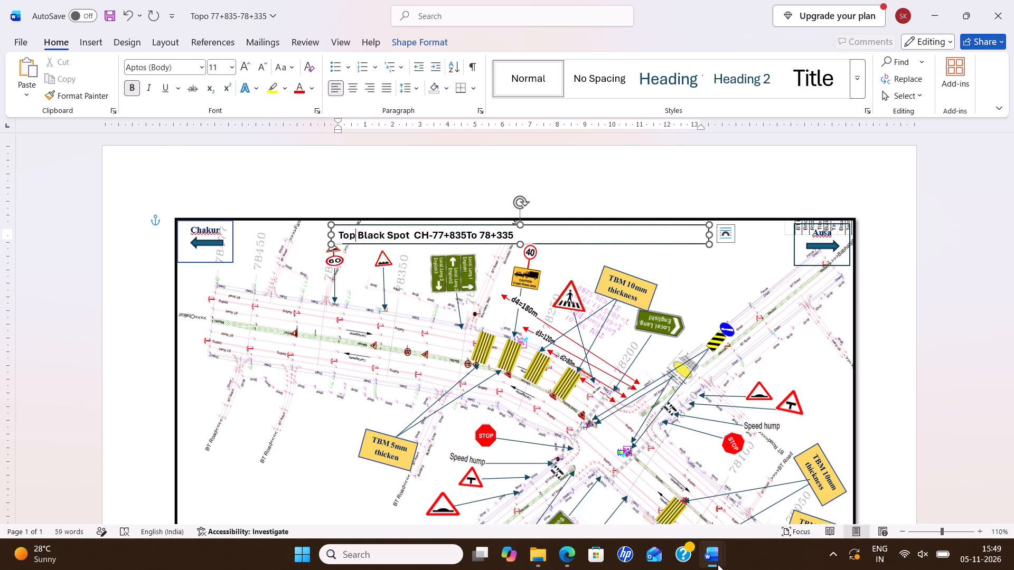
click(718, 565)
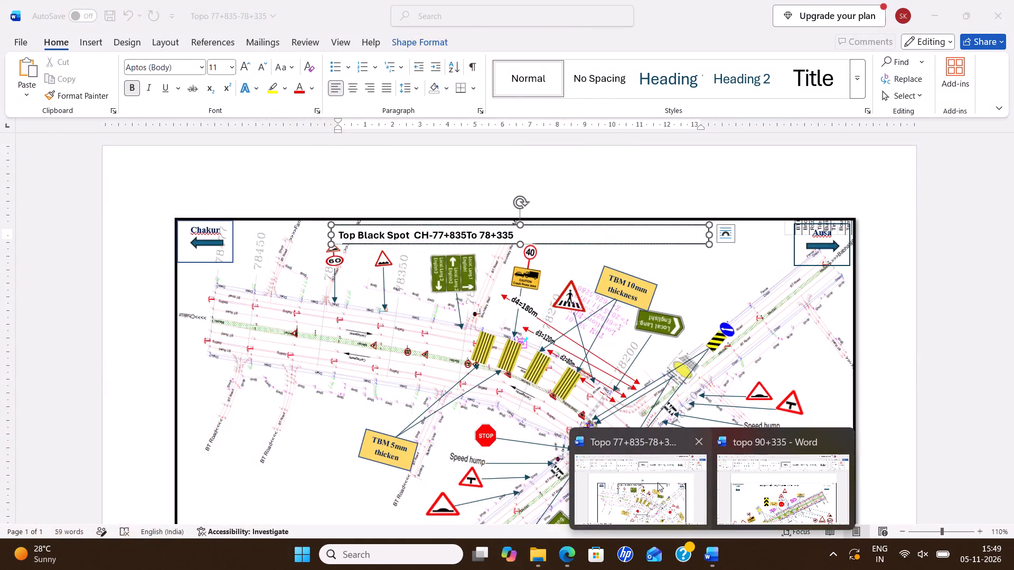
click(737, 491)
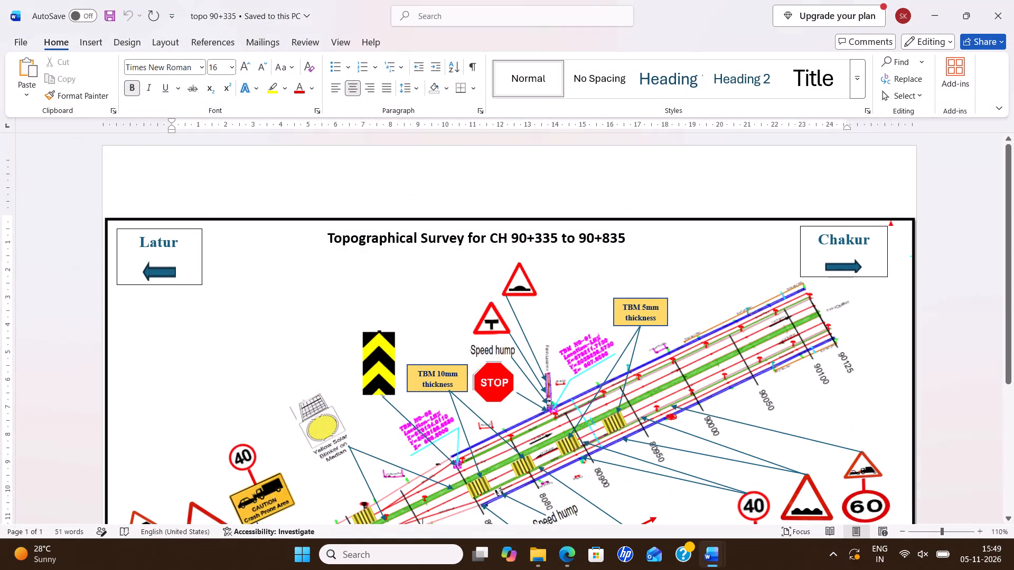
click(400, 237)
drag(326, 239, 411, 242)
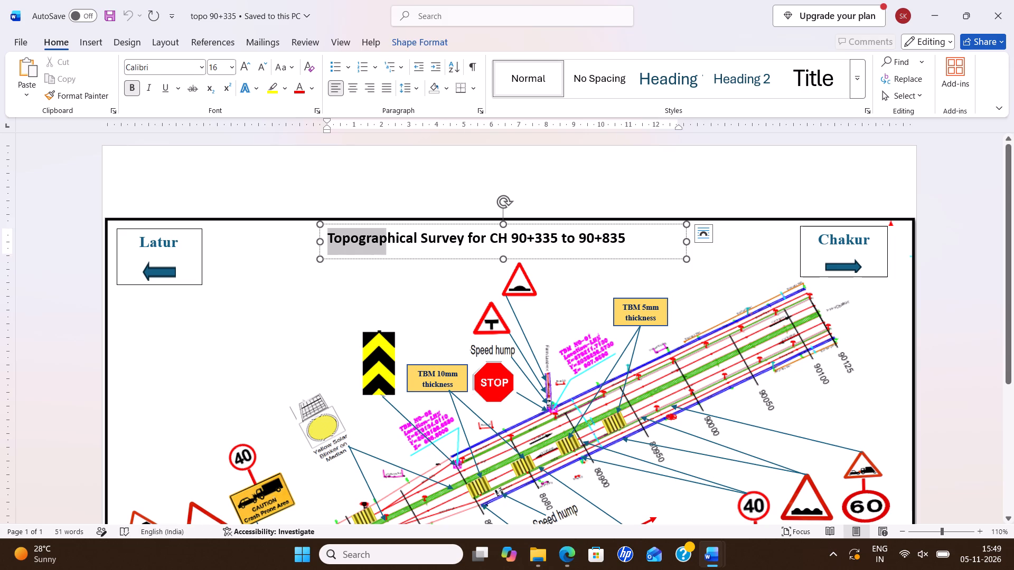
drag(411, 242, 481, 243)
key(ctrl+c)
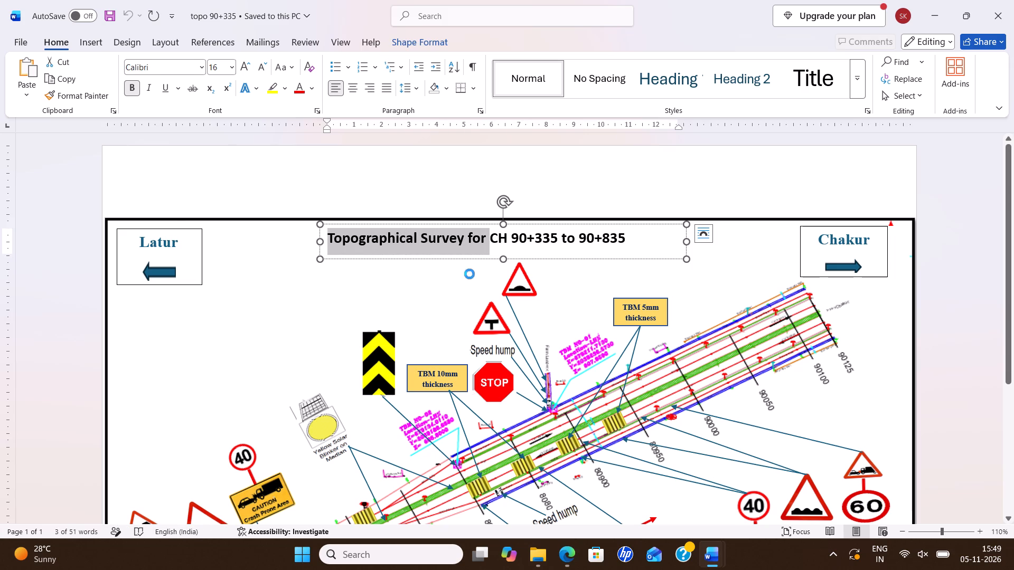
key(alt+Tab)
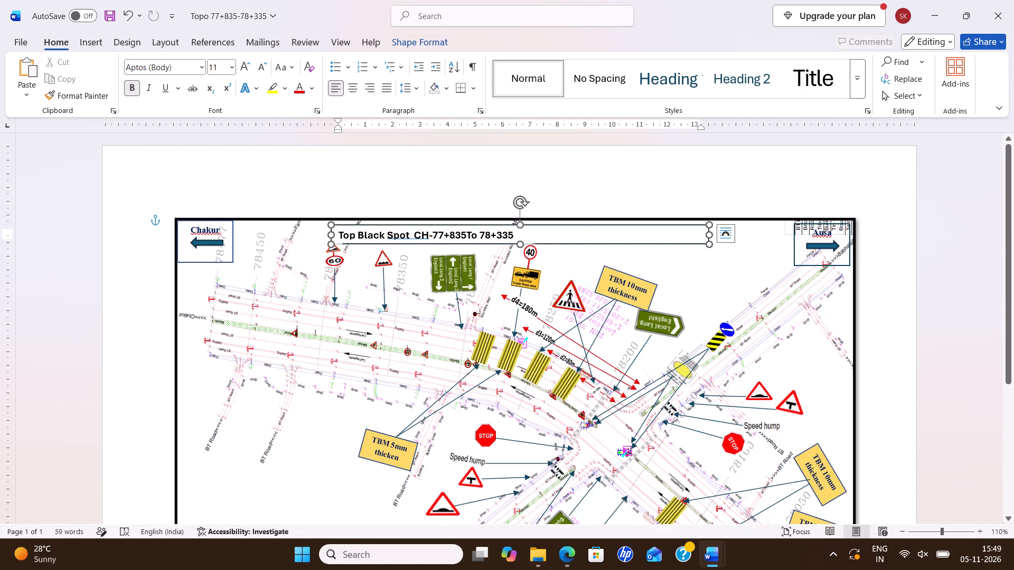
drag(339, 233, 389, 230)
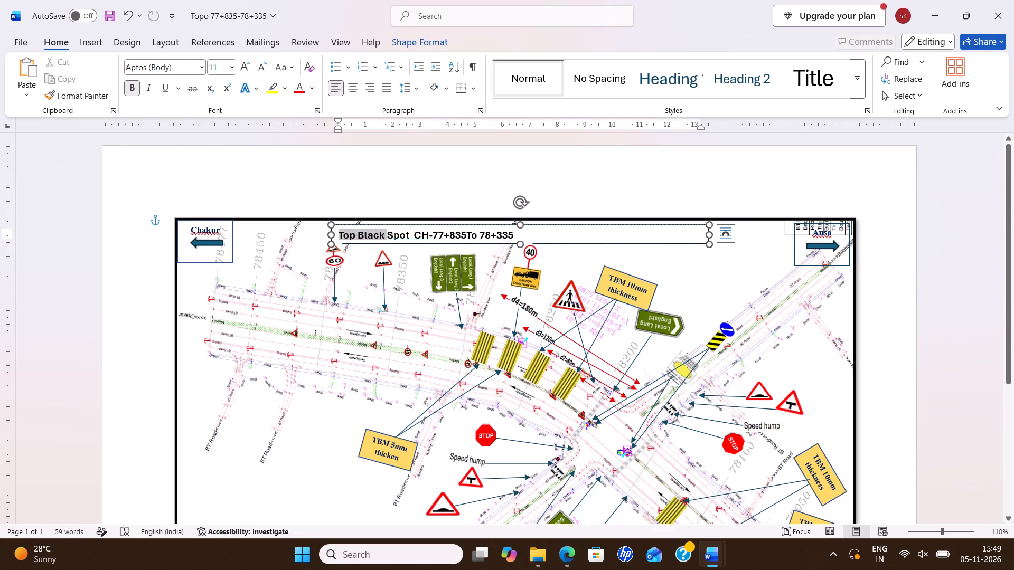
drag(389, 230, 398, 232)
key(ctrl+v)
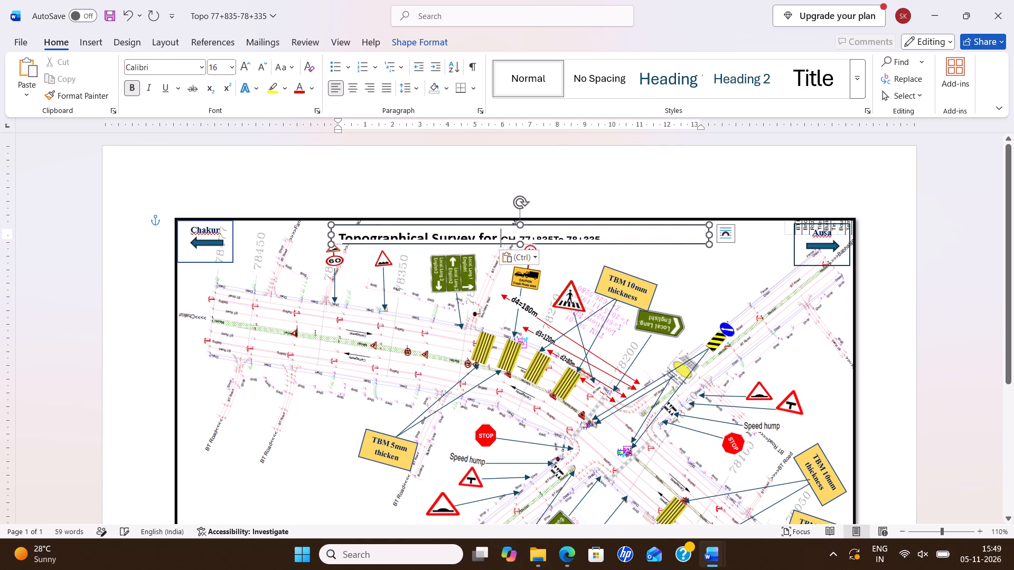
Make the title box taller and slightly wider, and centre the title text in it.
drag(522, 245, 526, 255)
drag(711, 239, 727, 241)
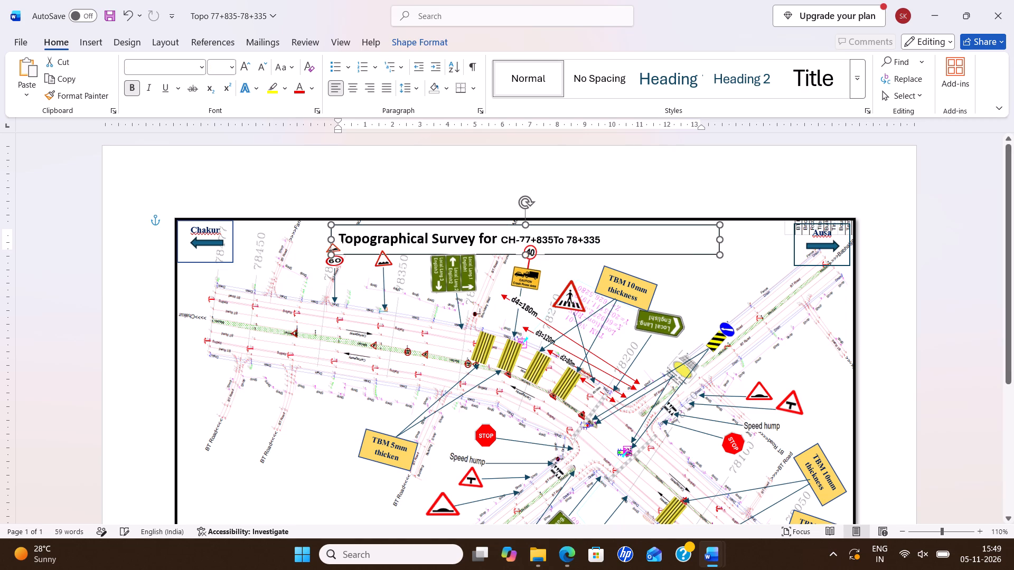
drag(727, 241, 738, 242)
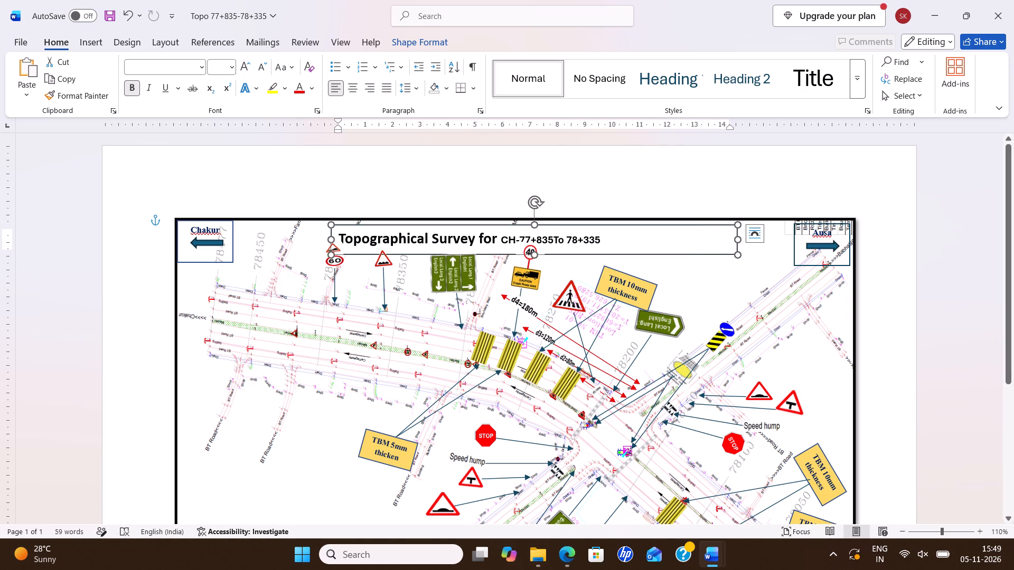
drag(344, 238, 600, 237)
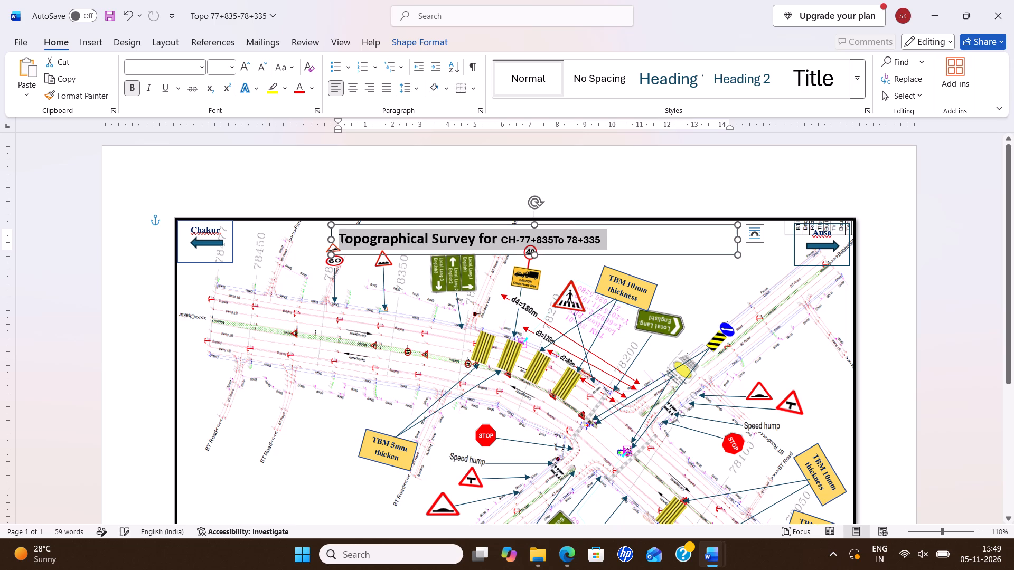
drag(600, 237, 620, 240)
click(358, 90)
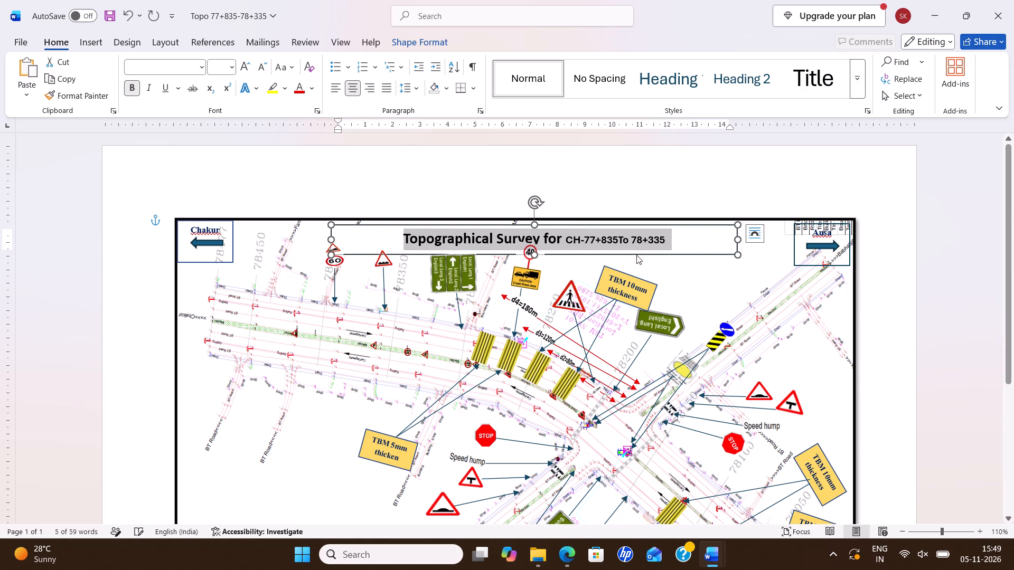
click(685, 271)
Copy the formatting of "Topographical" onto "CH-77+835To 78+335" so the whole title is bold Calibri 16.
drag(682, 240, 625, 237)
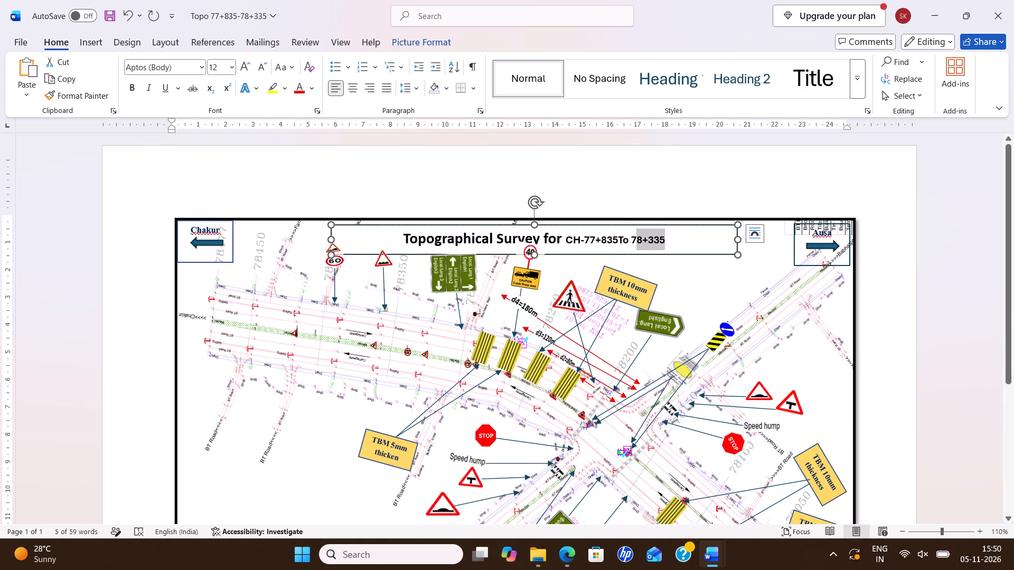
drag(625, 237, 593, 237)
drag(462, 234, 493, 240)
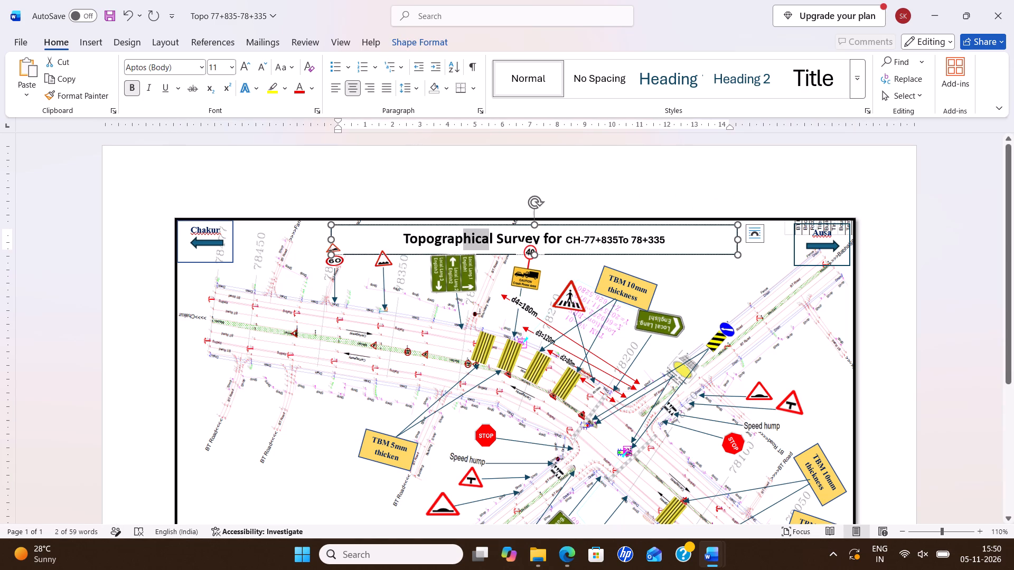
drag(493, 240, 502, 240)
click(658, 199)
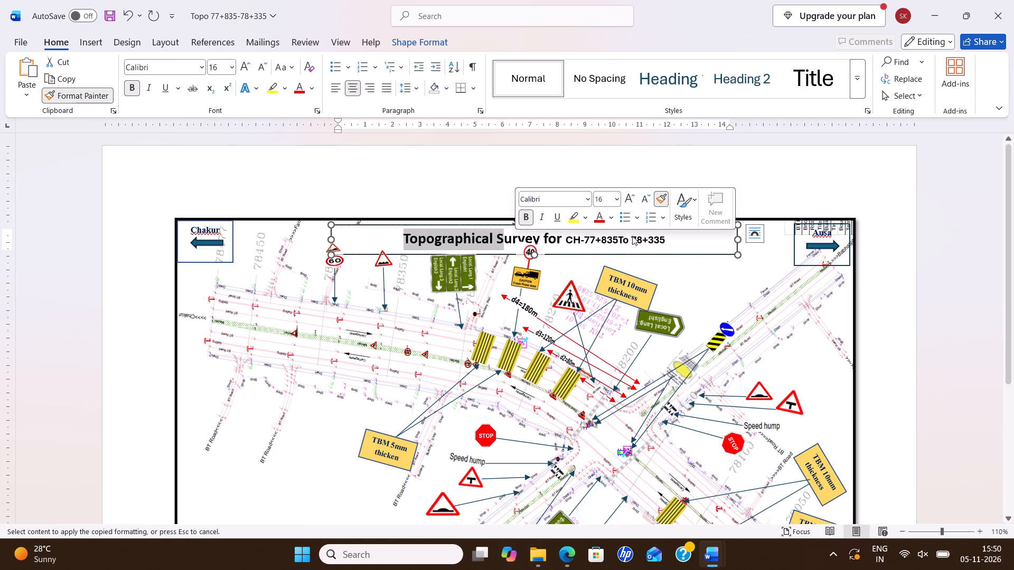
drag(671, 243, 571, 241)
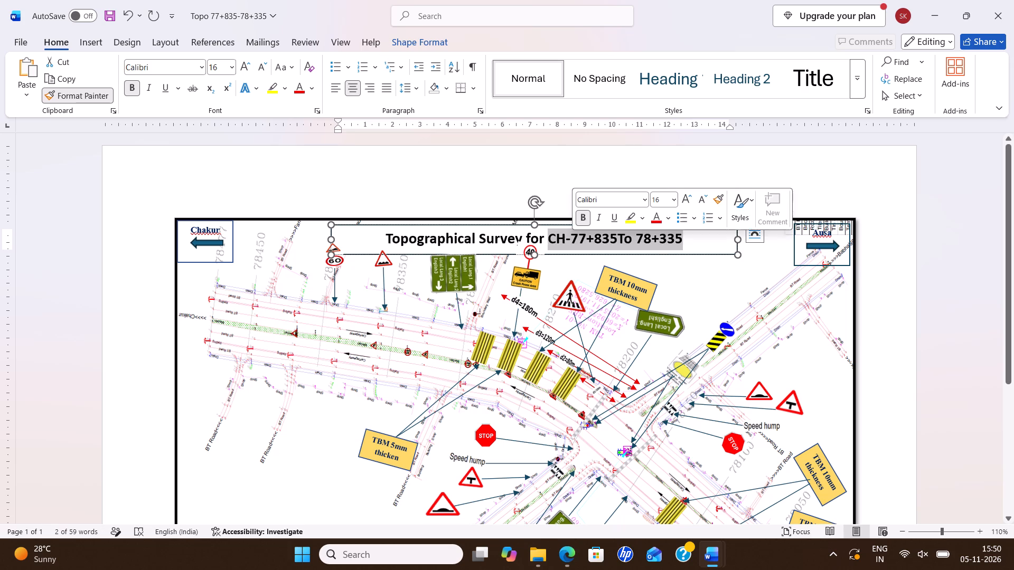
click(677, 277)
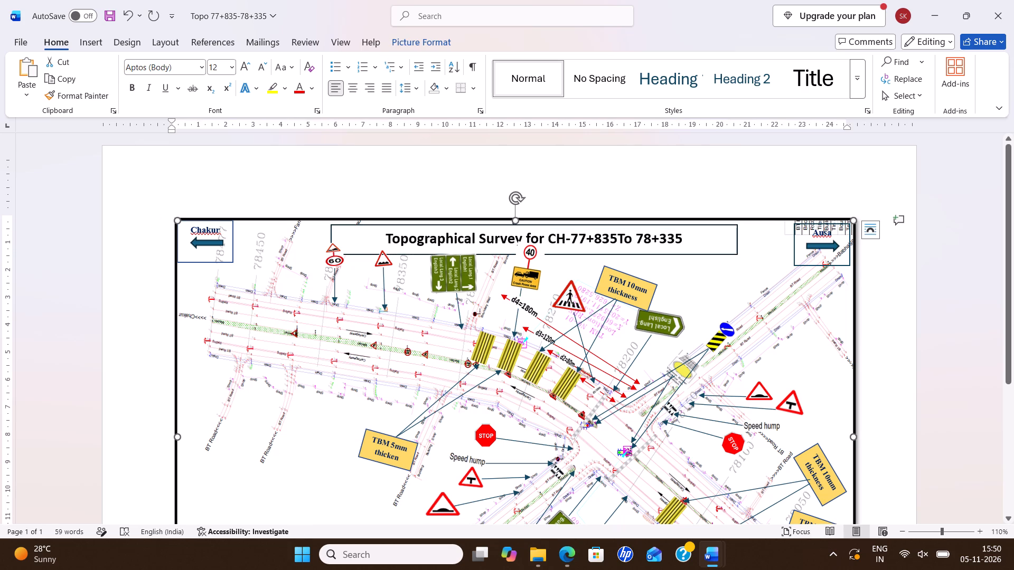
Enlarge the combined 60 speed limit and warning sign slightly and lower it below the title box, above its pointer arrow.
click(340, 252)
drag(322, 241, 313, 240)
drag(320, 243, 319, 268)
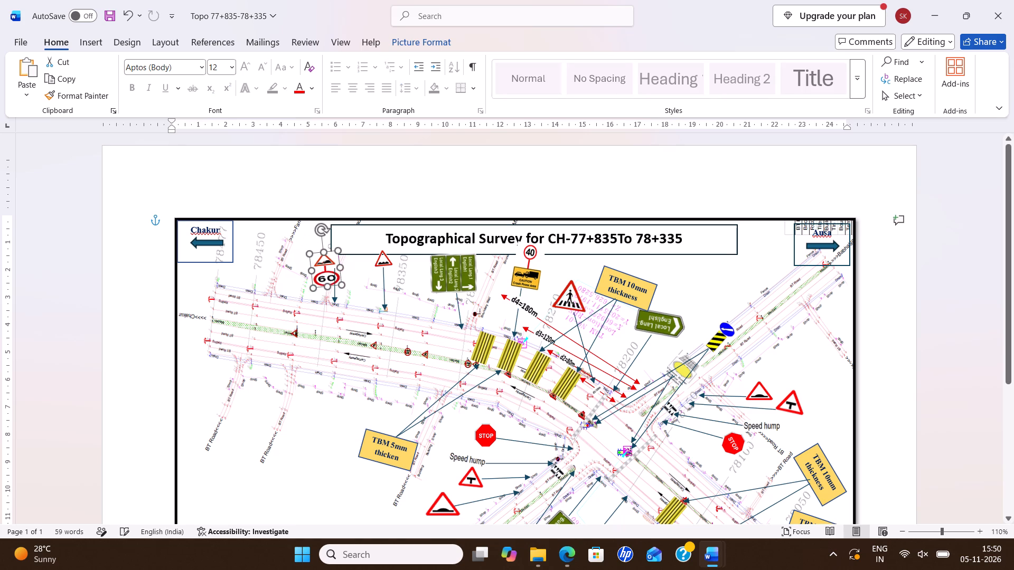
drag(319, 268, 324, 268)
click(287, 259)
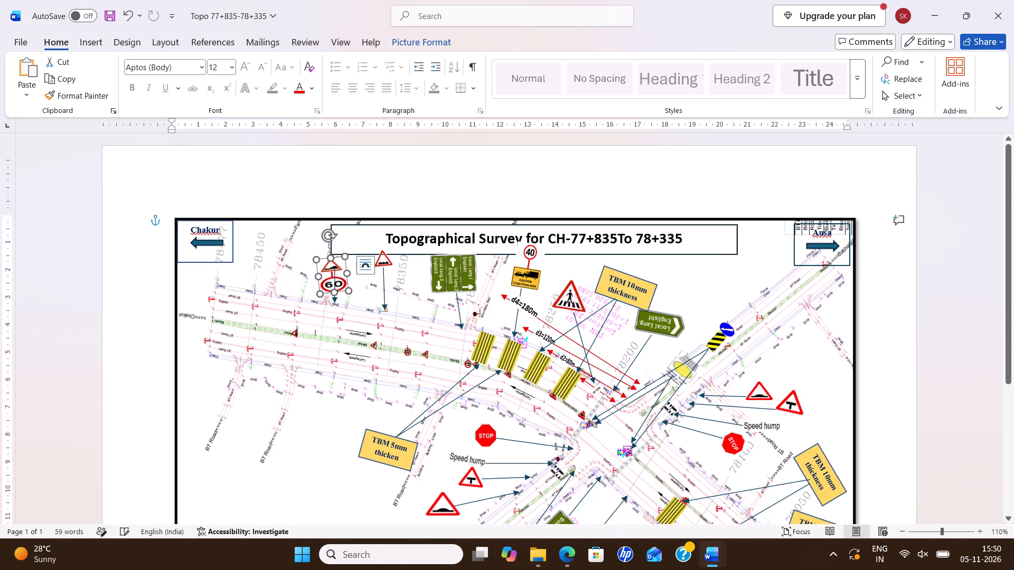
Shorten the pointer arrow near chainage 78350 from its upper end, then enlarge its triangular rough-road sign and lower it onto the arrow.
click(383, 278)
drag(383, 270, 383, 284)
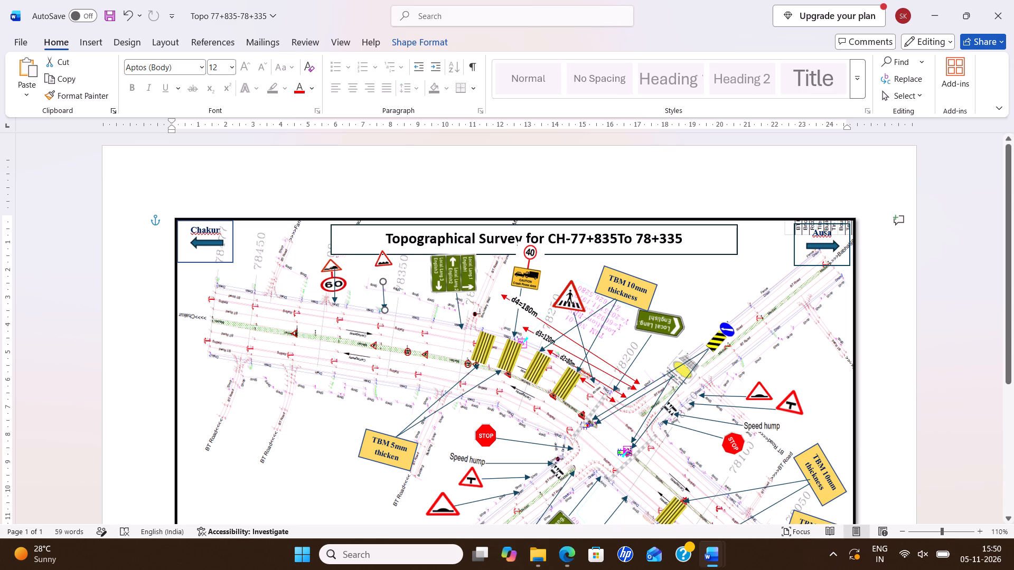
drag(383, 284, 384, 290)
drag(383, 263, 383, 288)
drag(375, 275, 361, 269)
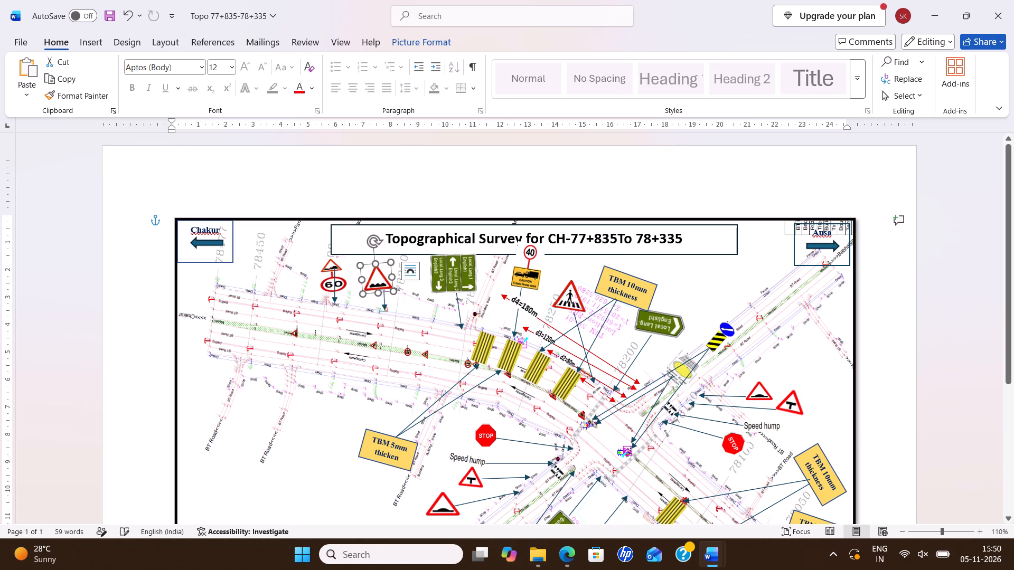
drag(376, 281, 383, 281)
Enlarge the green three-panel direction sign slightly and lower it clear of the title box.
click(456, 274)
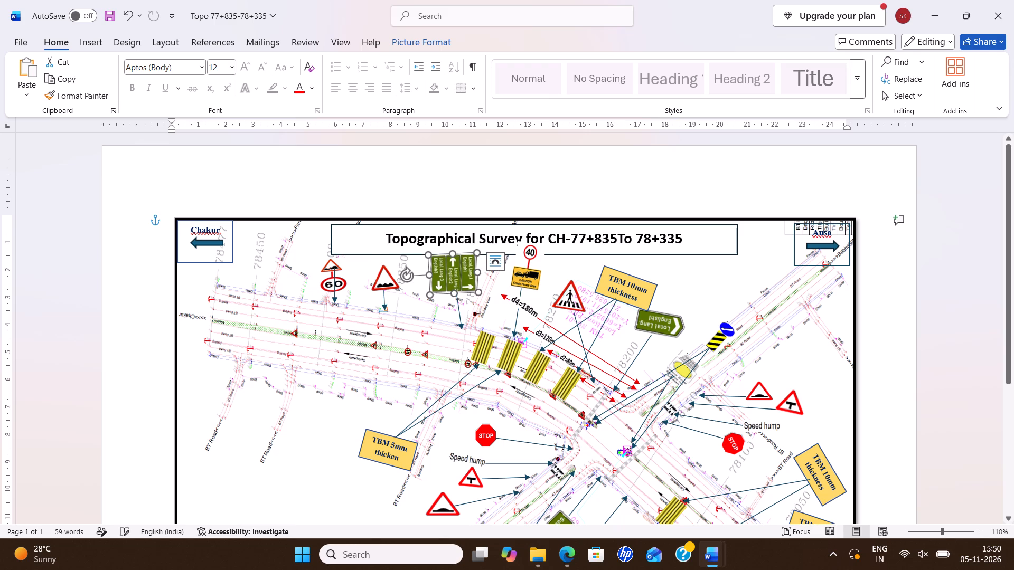
click(430, 298)
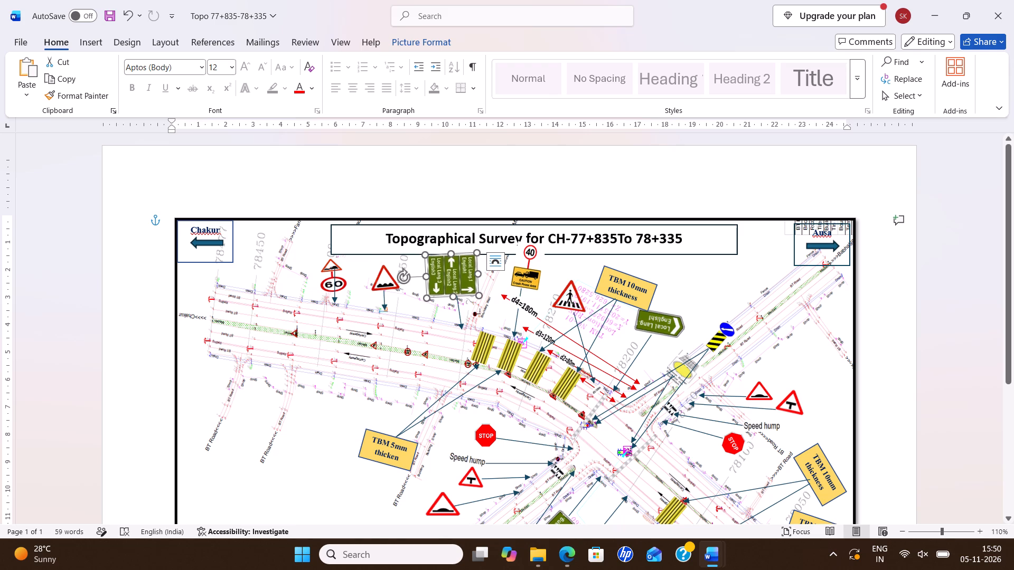
drag(447, 276, 448, 286)
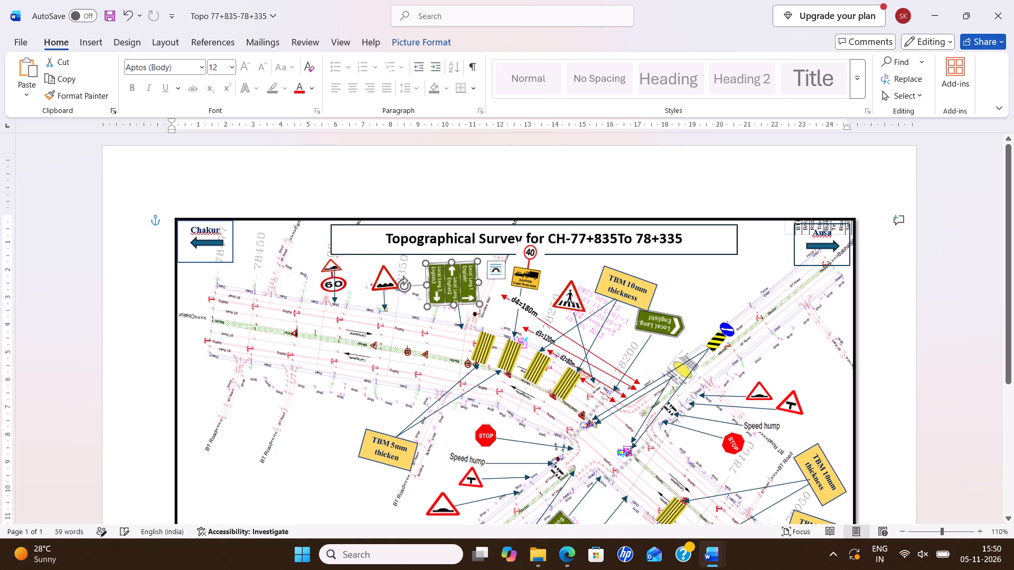
Rotate the 40 crash-prone-area caution sign upright, widen it, and reduce its height from the top to clear the title box.
click(530, 277)
drag(541, 223, 540, 223)
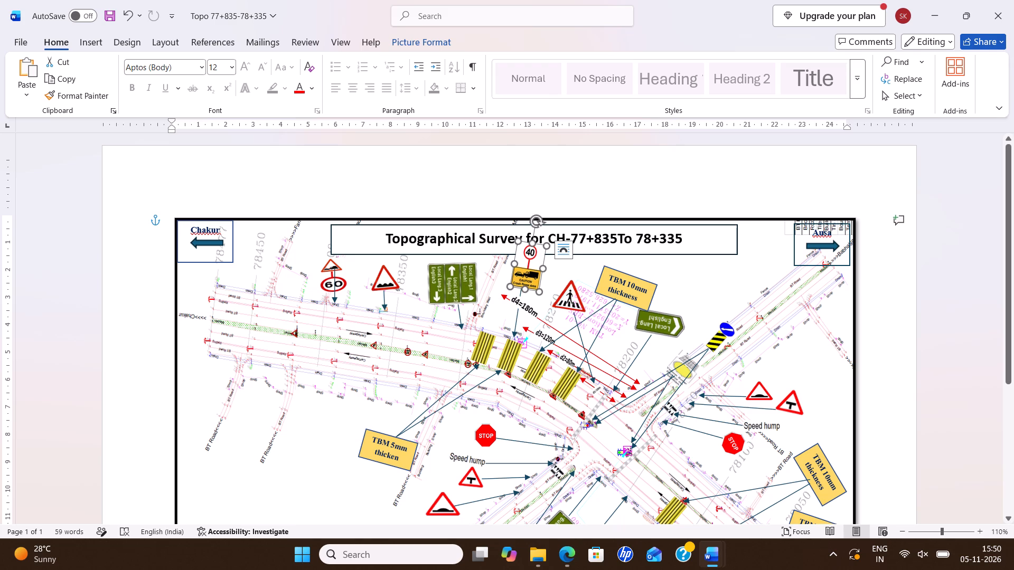
drag(540, 223, 534, 221)
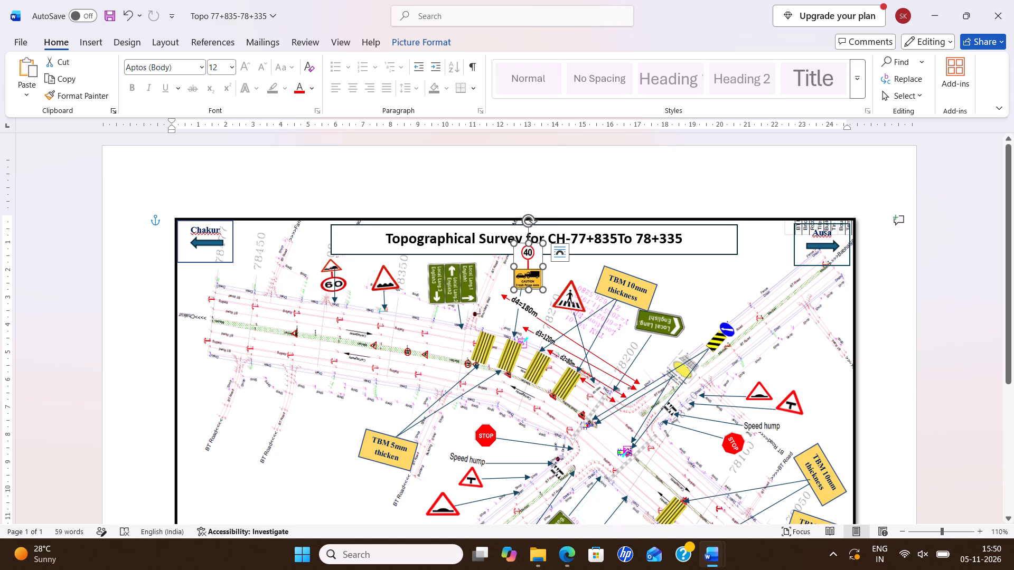
drag(542, 267, 550, 267)
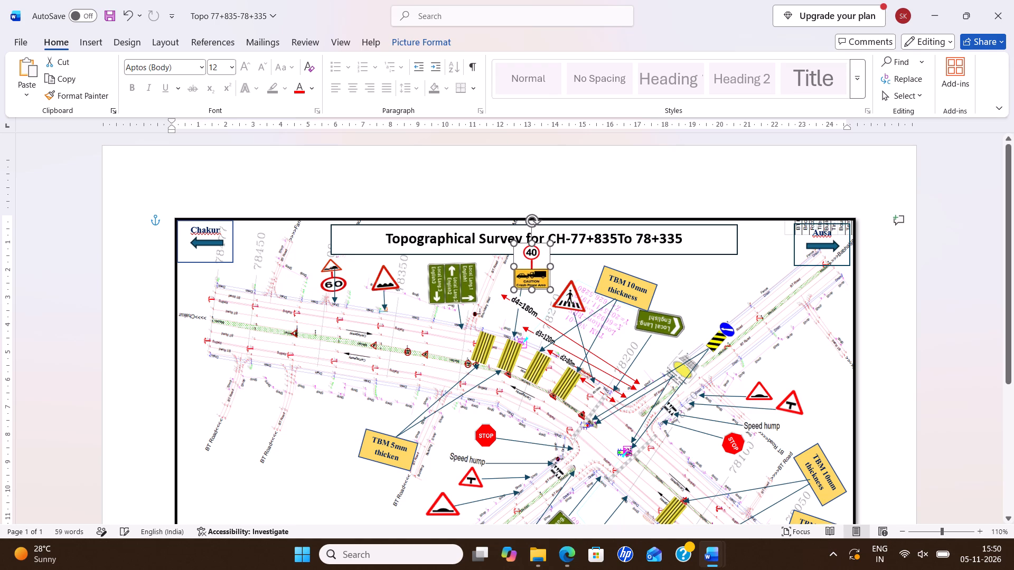
drag(533, 245, 535, 258)
click(530, 282)
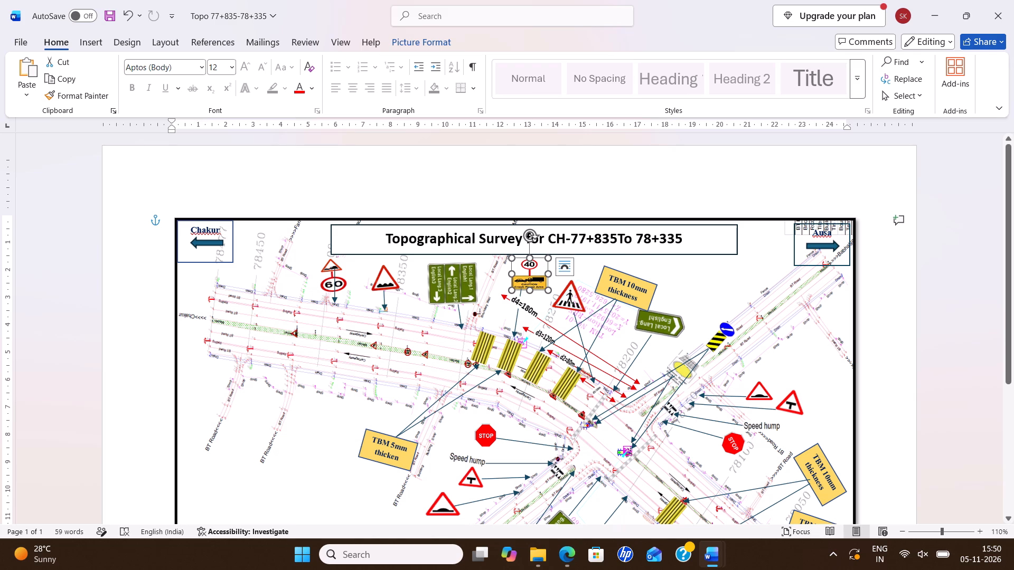
Move the TBM 5mm label beside the four upper yellow rumble strips toward the Chakur side and enlarge it slightly.
click(383, 450)
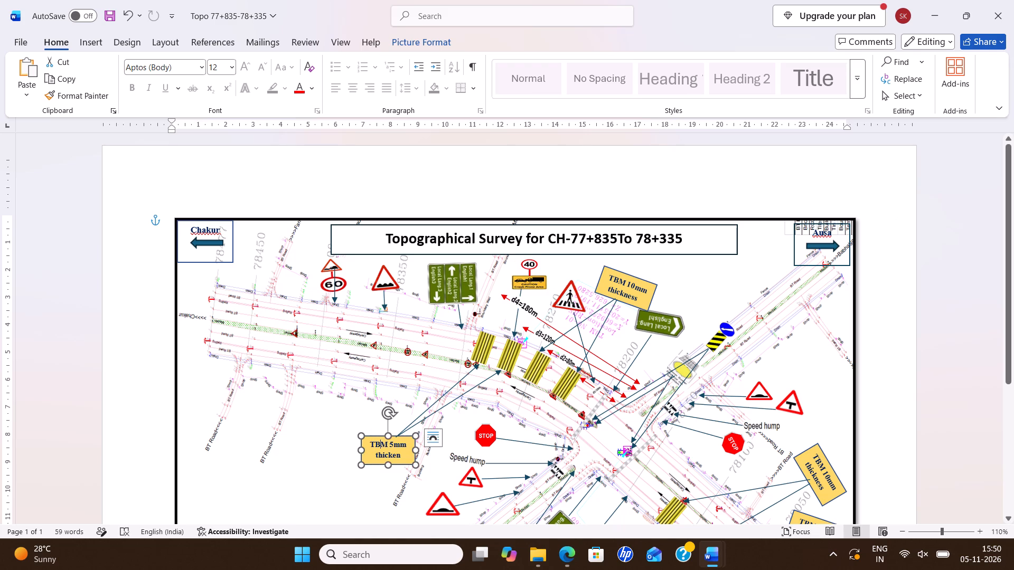
drag(372, 437, 316, 401)
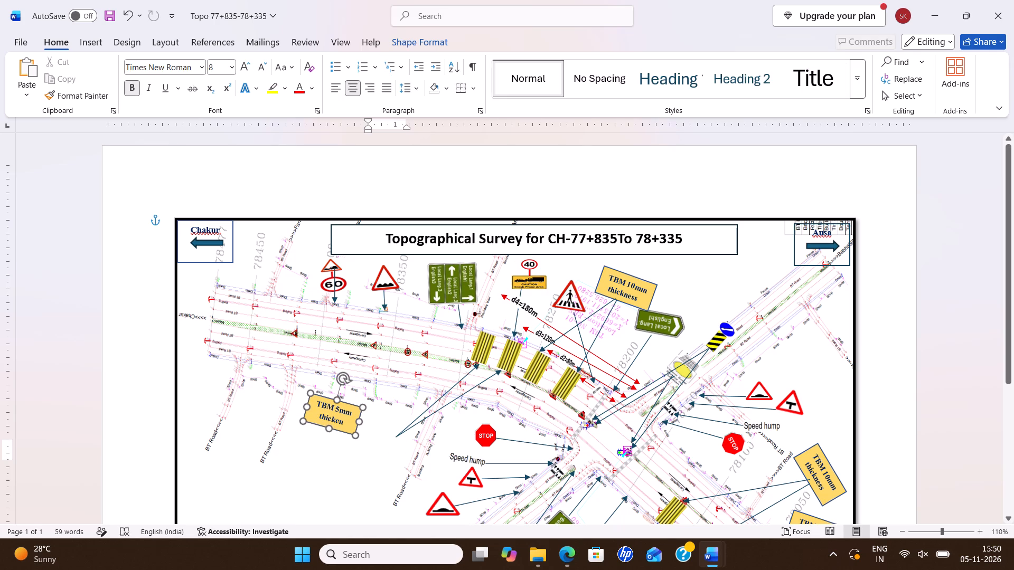
click(328, 431)
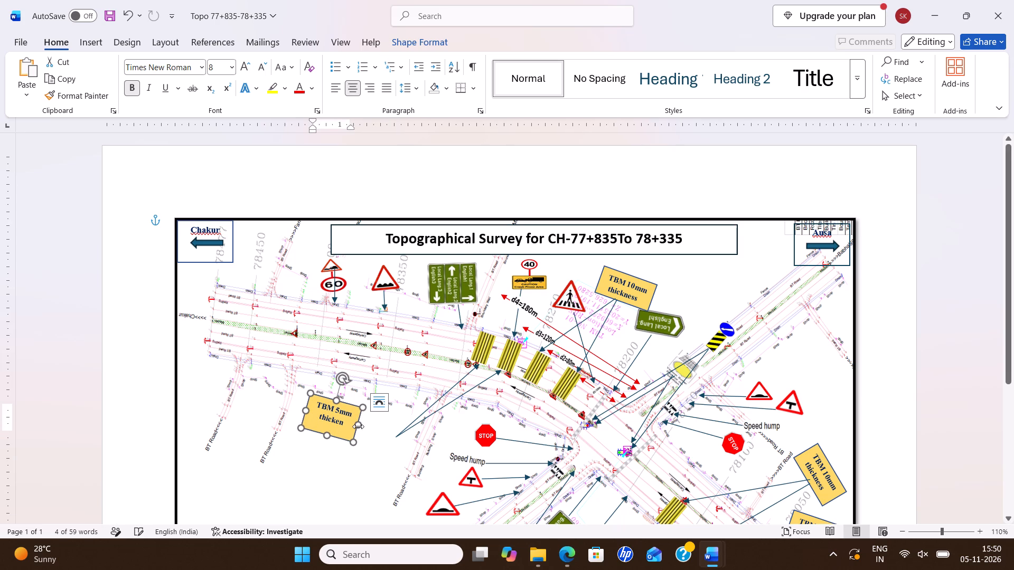
drag(358, 426, 365, 428)
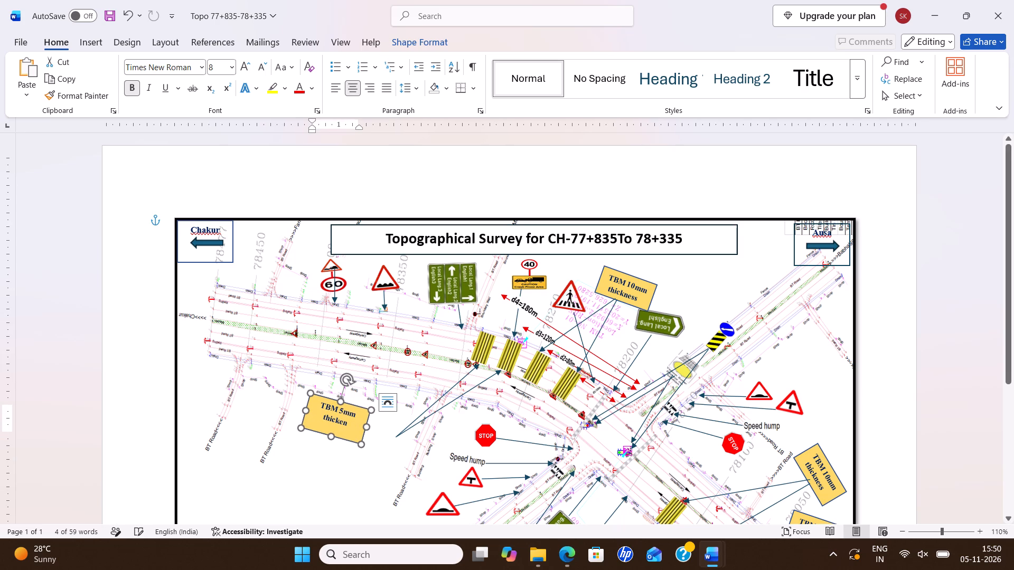
Change the moved label's wording to "TBM 5mm thickeness".
click(352, 424)
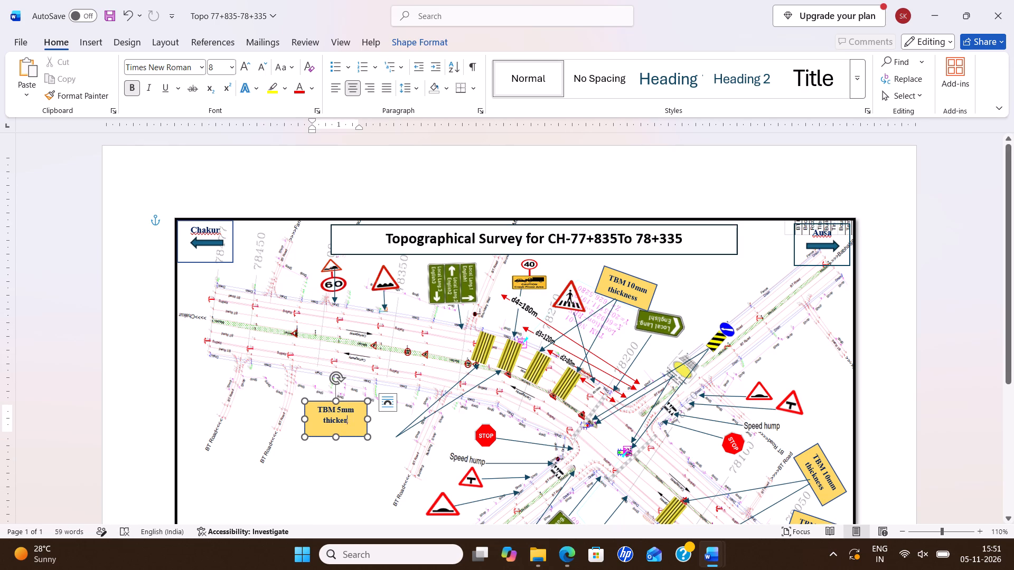
text(ess)
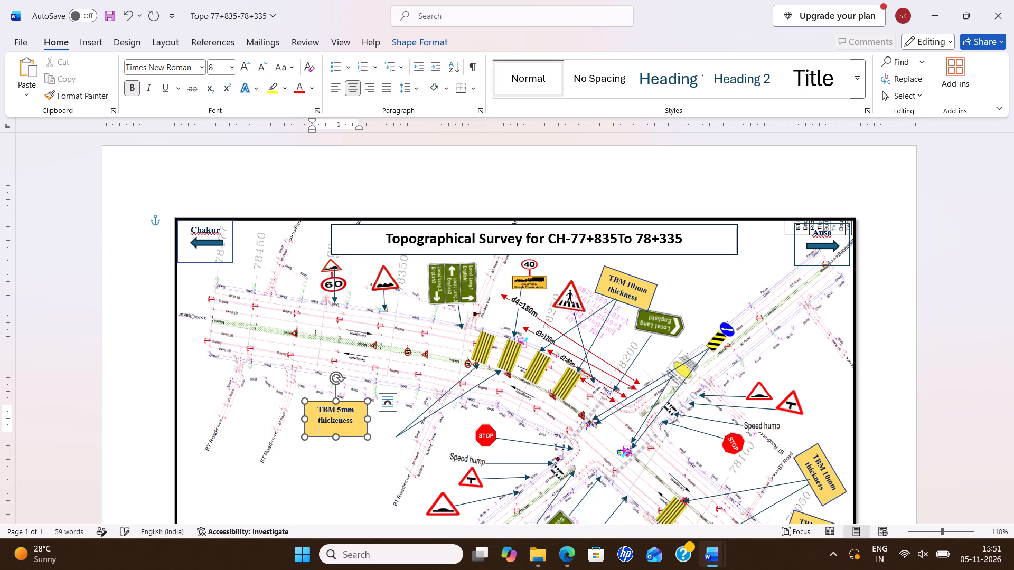
click(381, 426)
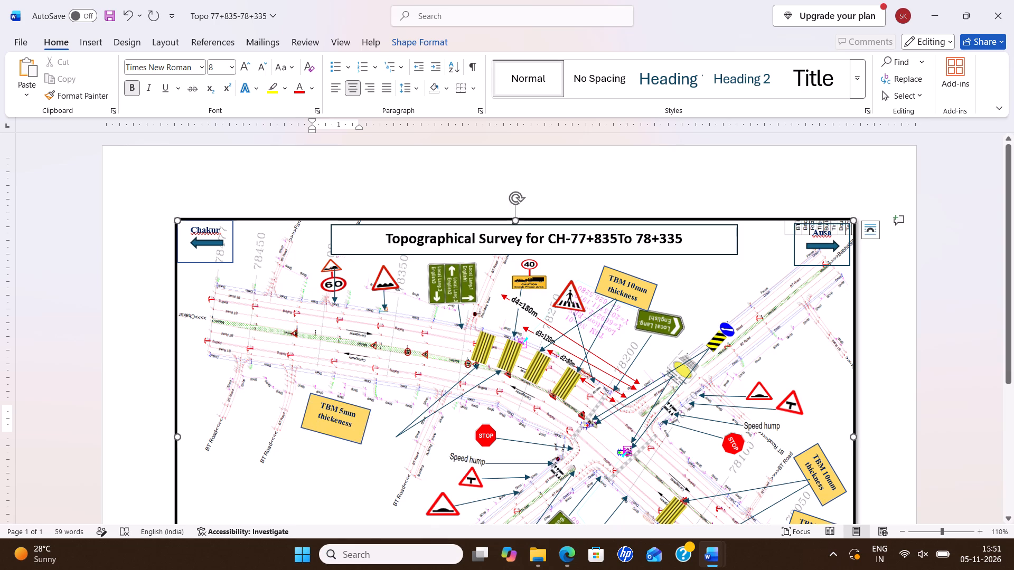
Reattach the tails of both detached pointer arrows to the upper corner of the TBM 5mm thickeness label.
click(409, 428)
drag(400, 434, 377, 412)
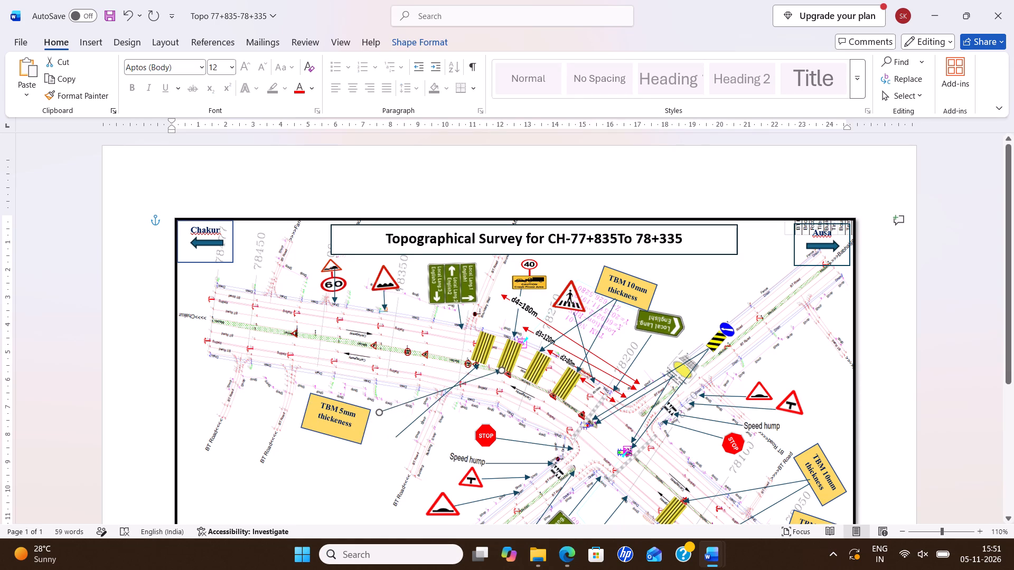
drag(377, 412, 368, 412)
click(397, 435)
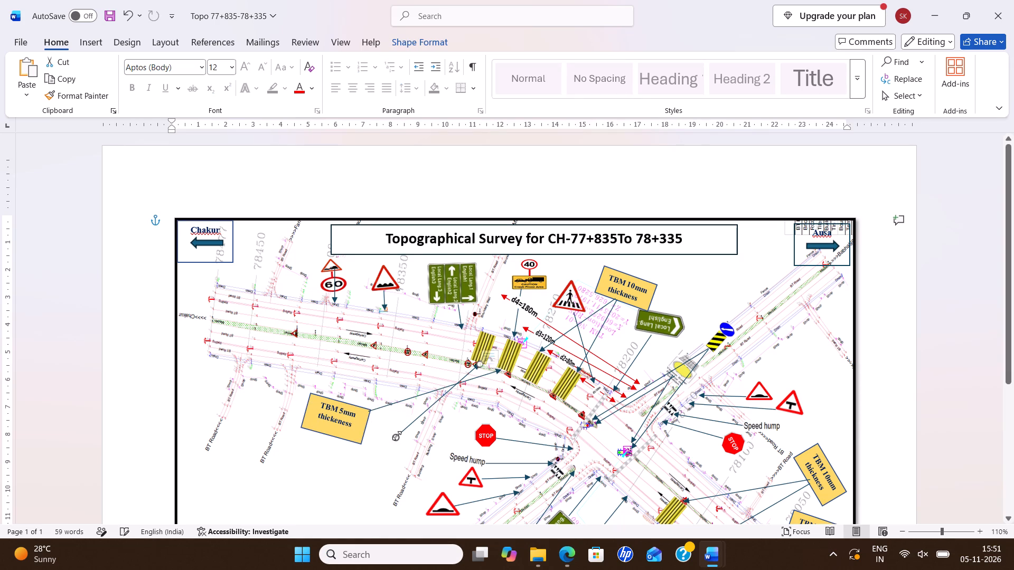
drag(397, 439, 372, 413)
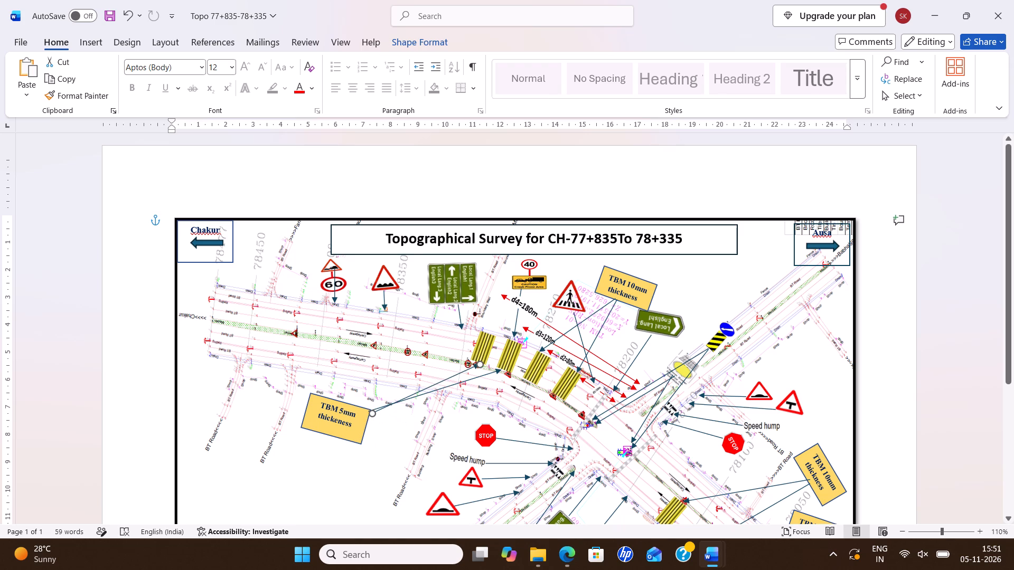
drag(372, 413, 371, 412)
drag(371, 412, 370, 412)
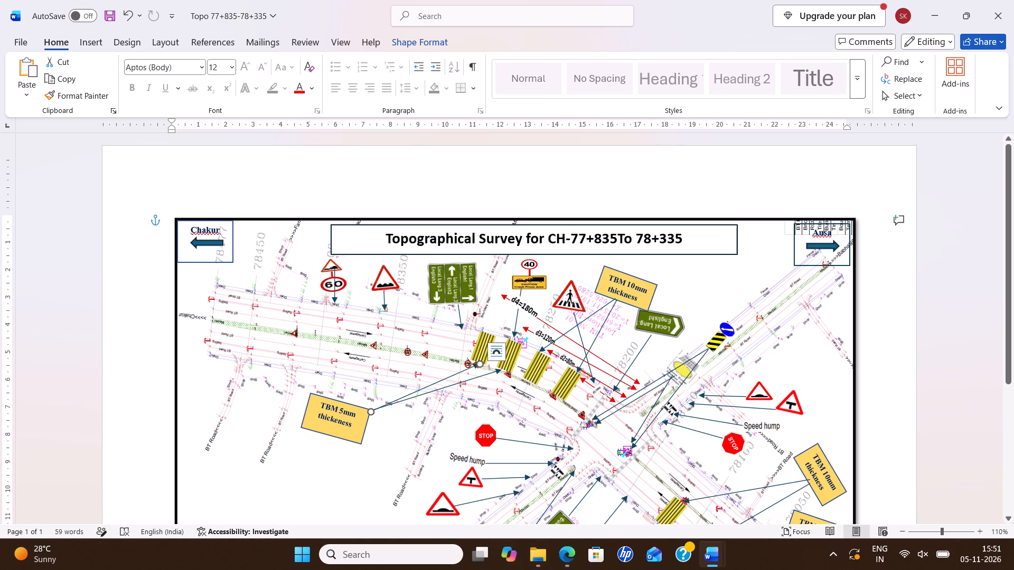
Move the upper TBM 10mm thickness label next to the TBM 5mm label and reattach both of its pointer arrow tails.
drag(631, 306, 485, 447)
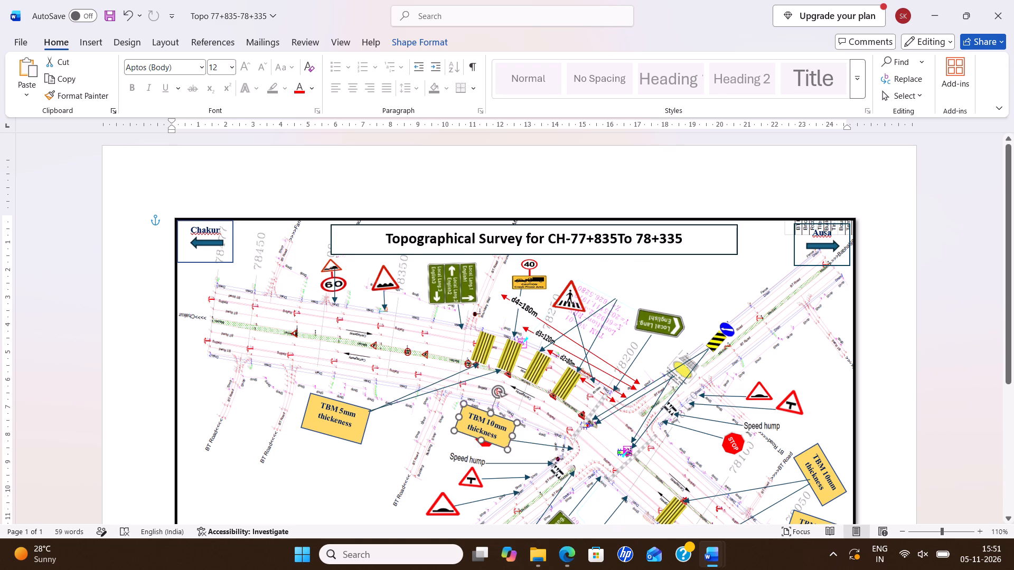
drag(485, 447, 425, 455)
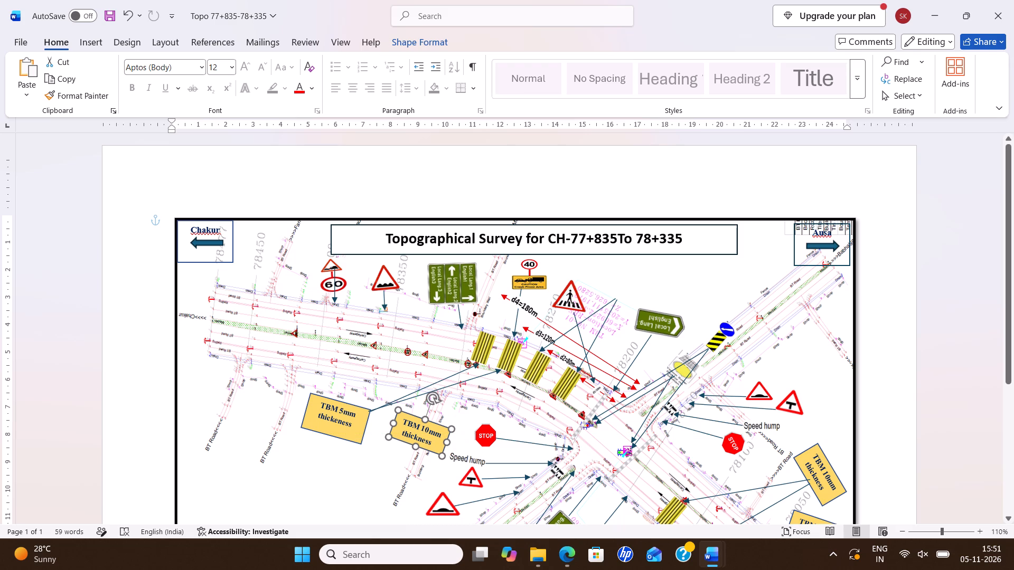
click(612, 302)
drag(616, 299, 449, 431)
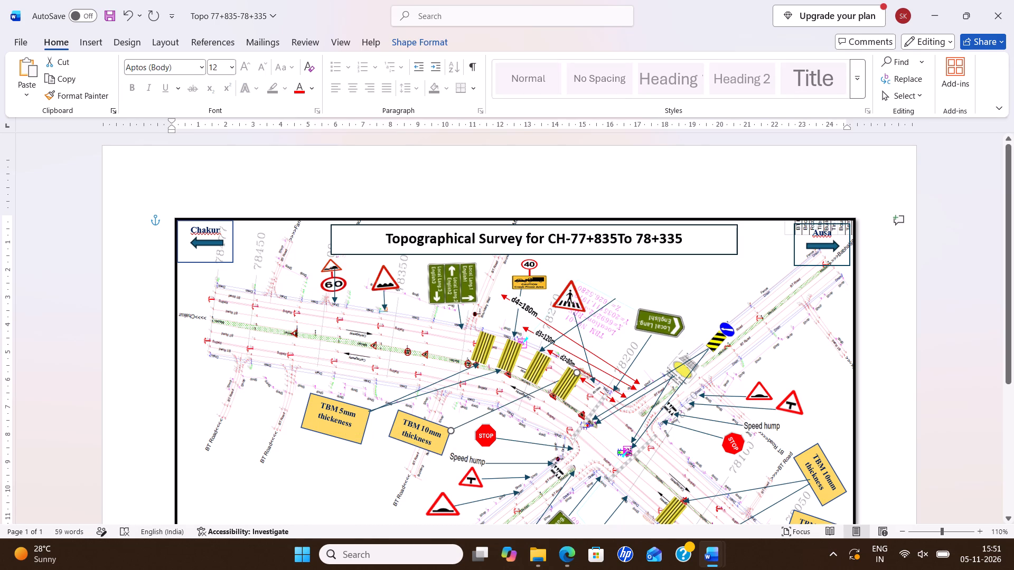
click(611, 301)
drag(616, 301, 449, 428)
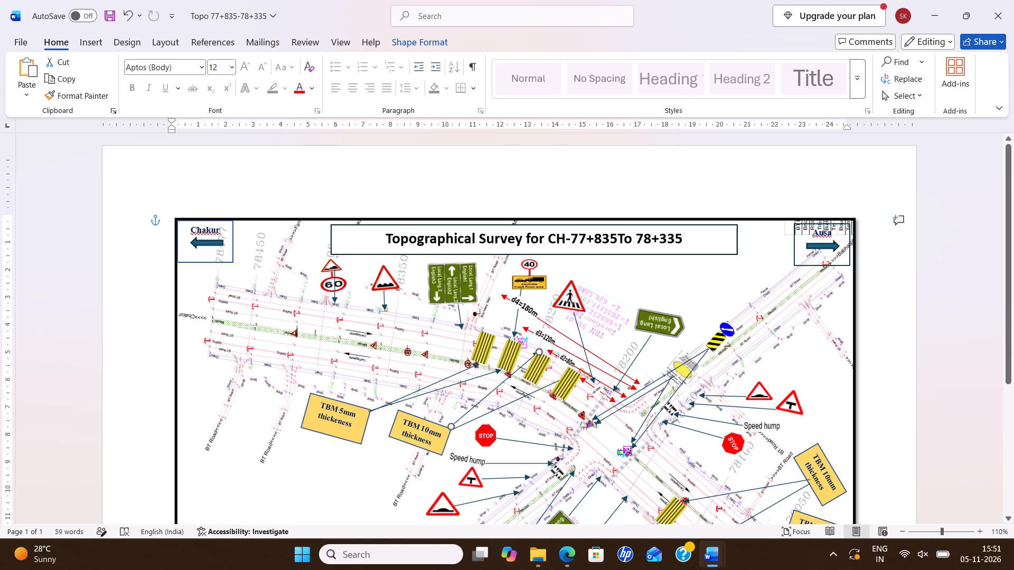
drag(449, 428, 450, 431)
Shift the tips of the TBM 10mm label's two pointer arrows onto the near edges of the third and fourth rumble strips.
drag(539, 353, 531, 365)
click(556, 381)
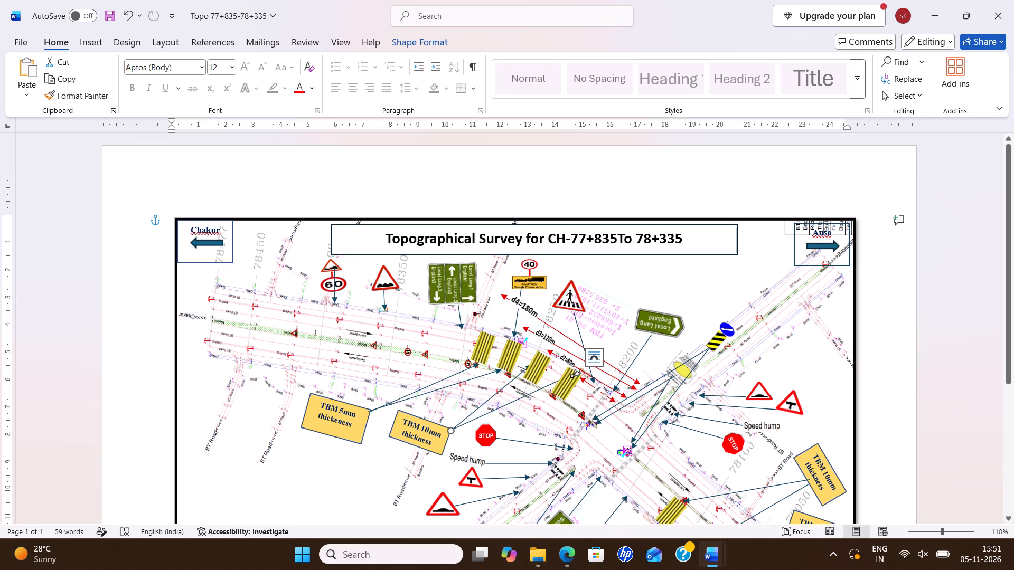
drag(573, 373, 559, 380)
click(509, 423)
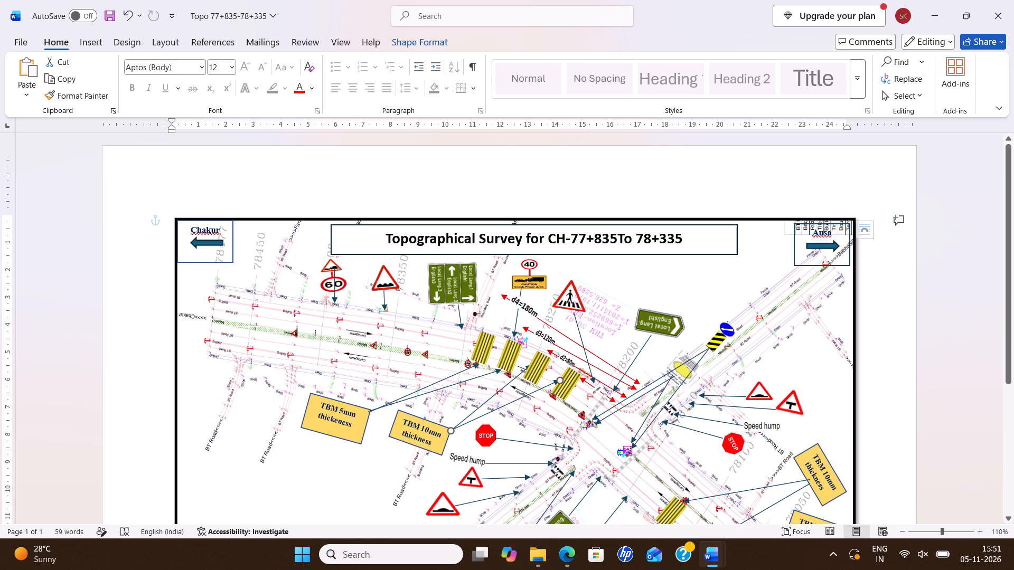
Move the upper pedestrian crossing sign toward the green Local Lang sign and realign its pointer arrow to the fourth rumble strip.
drag(574, 296, 606, 294)
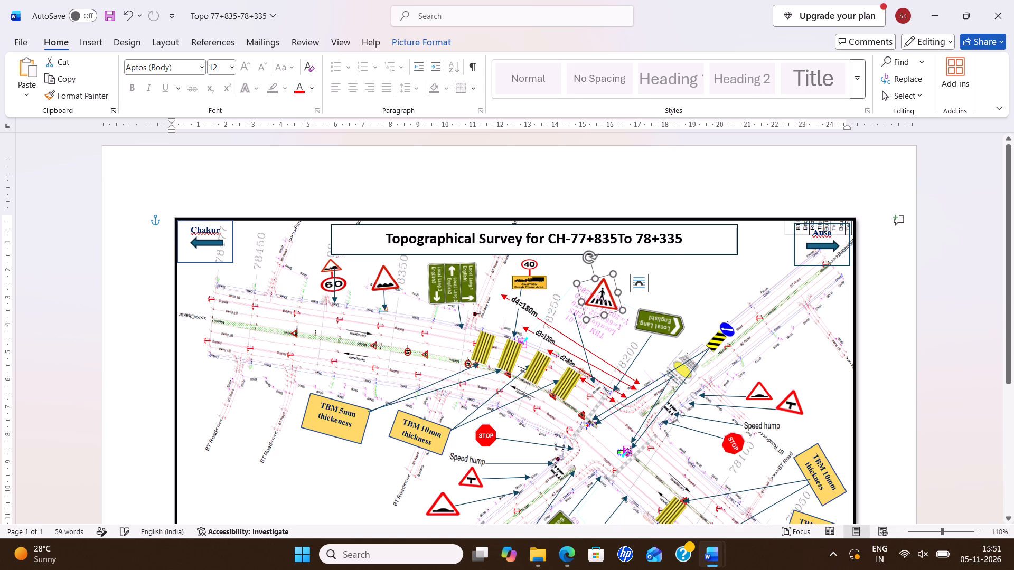
click(576, 320)
drag(573, 313, 605, 310)
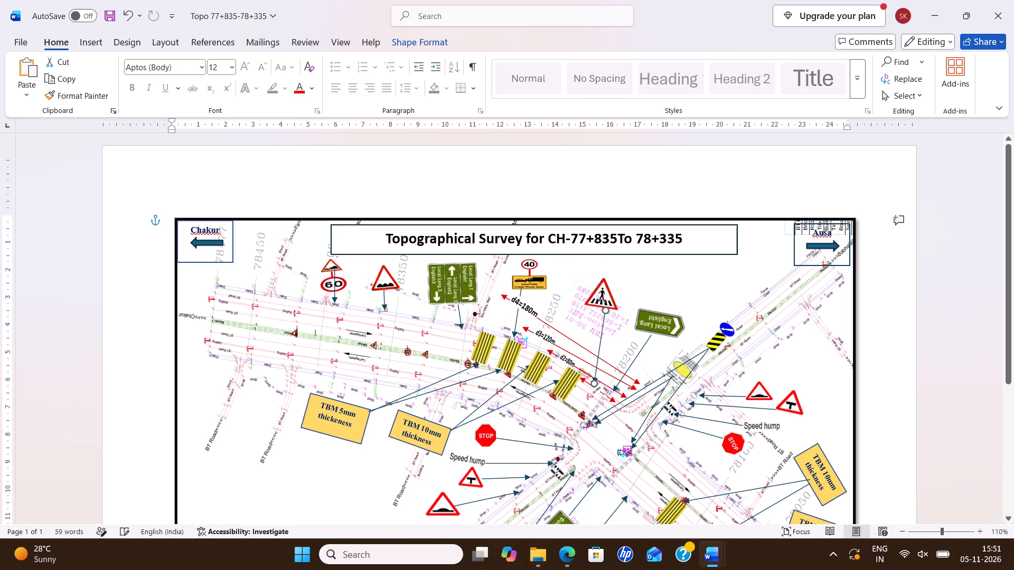
drag(595, 384, 581, 379)
drag(581, 379, 581, 377)
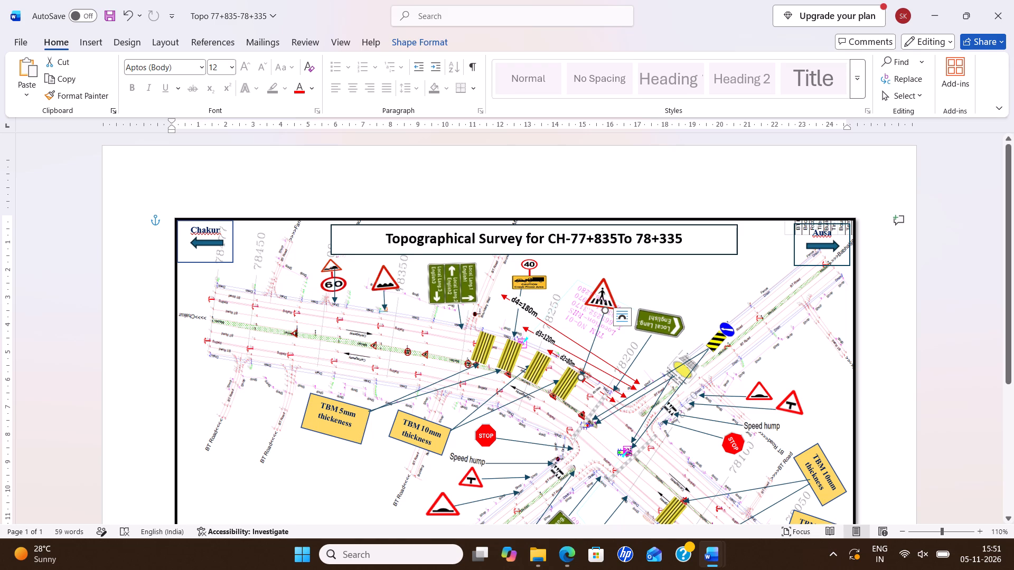
Extend the junction-side end of the red d4=180m dimension arrow slightly, toward the green Local Lang sign's side.
scroll(547, 288, down, 4)
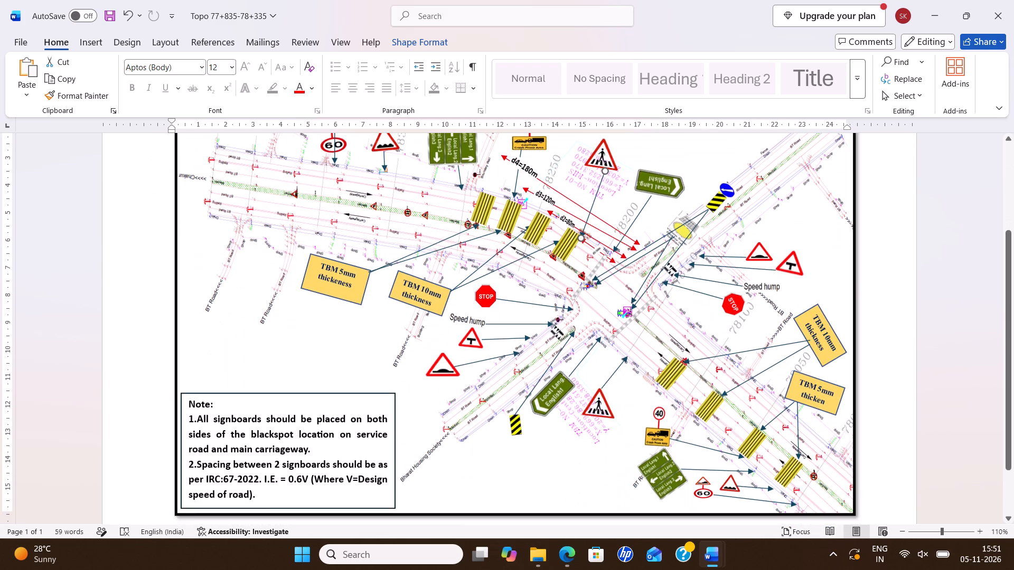
scroll(578, 306, up, 2)
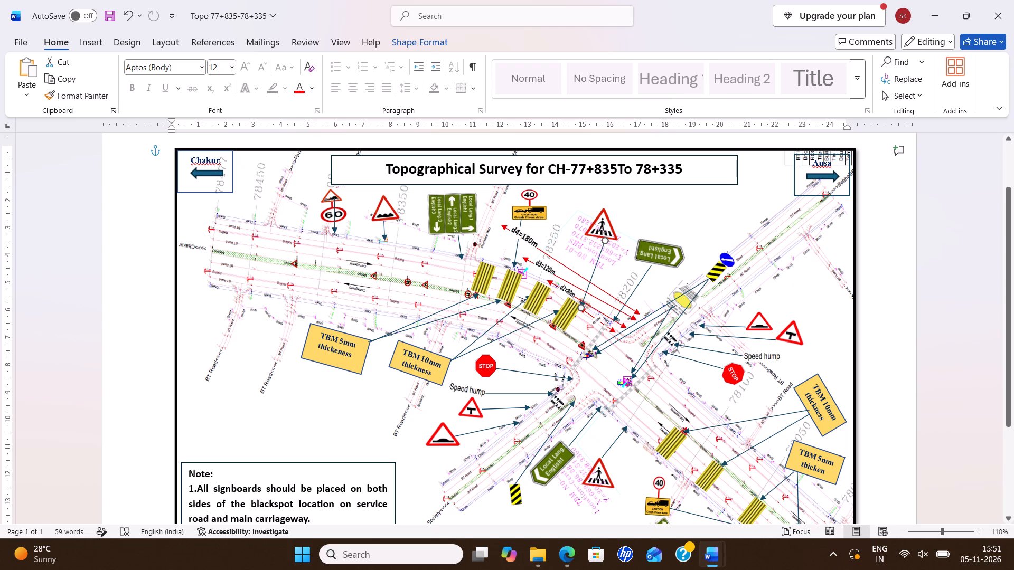
click(631, 306)
drag(638, 313, 650, 306)
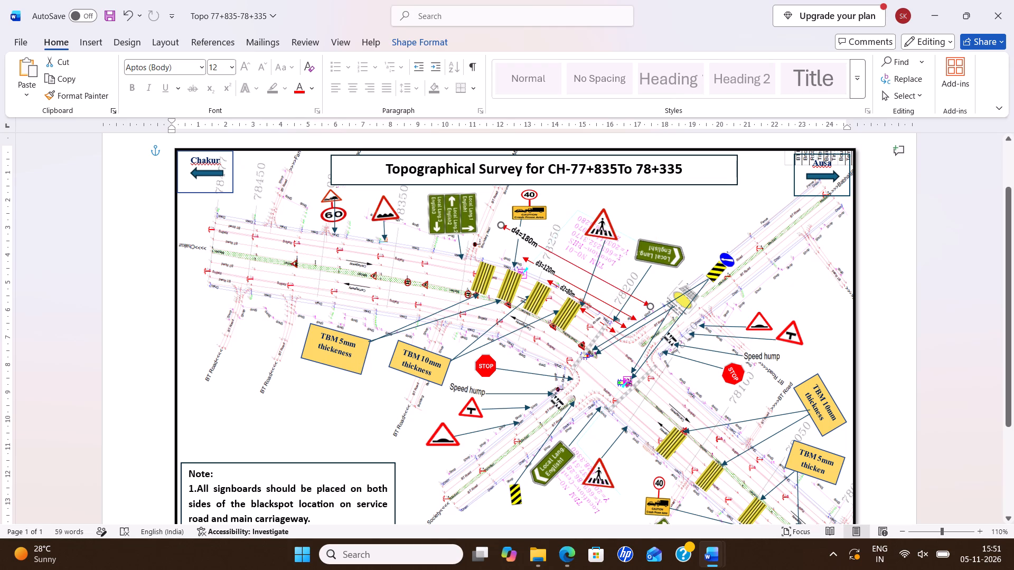
drag(650, 306, 650, 305)
Rotate the small distance label beside the shortest red dimension arrow to line up with that arrow.
click(595, 299)
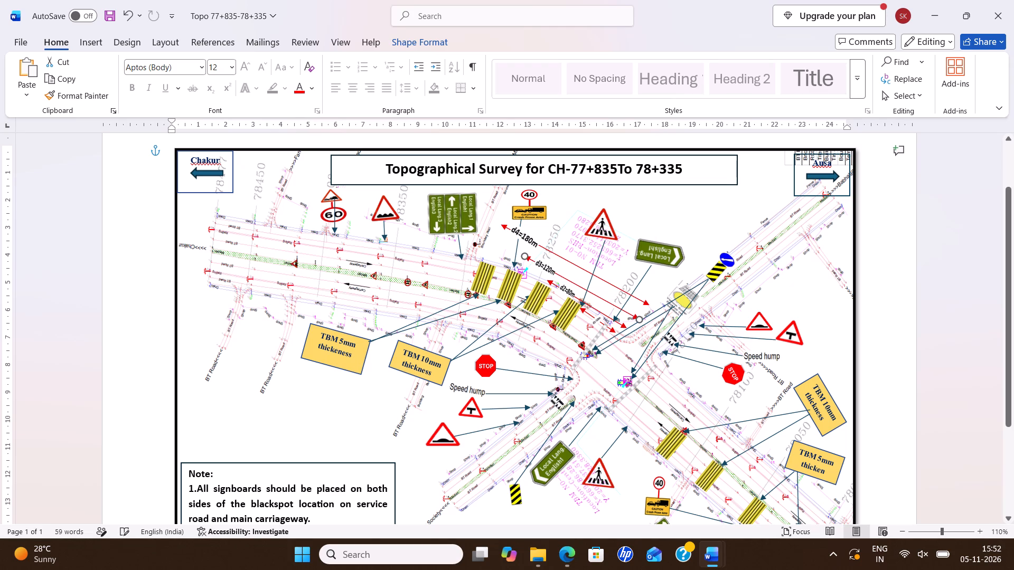
click(602, 312)
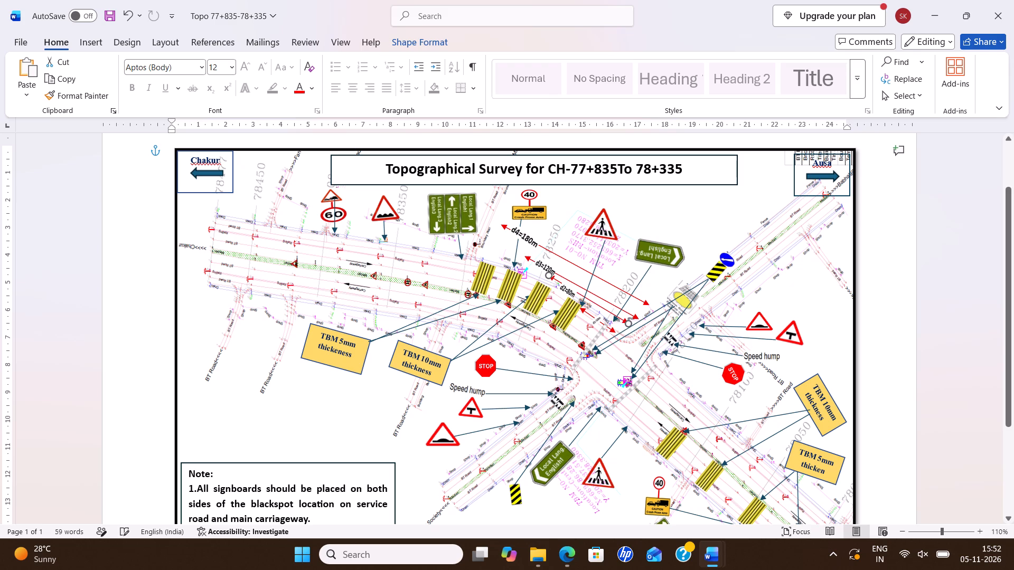
click(598, 320)
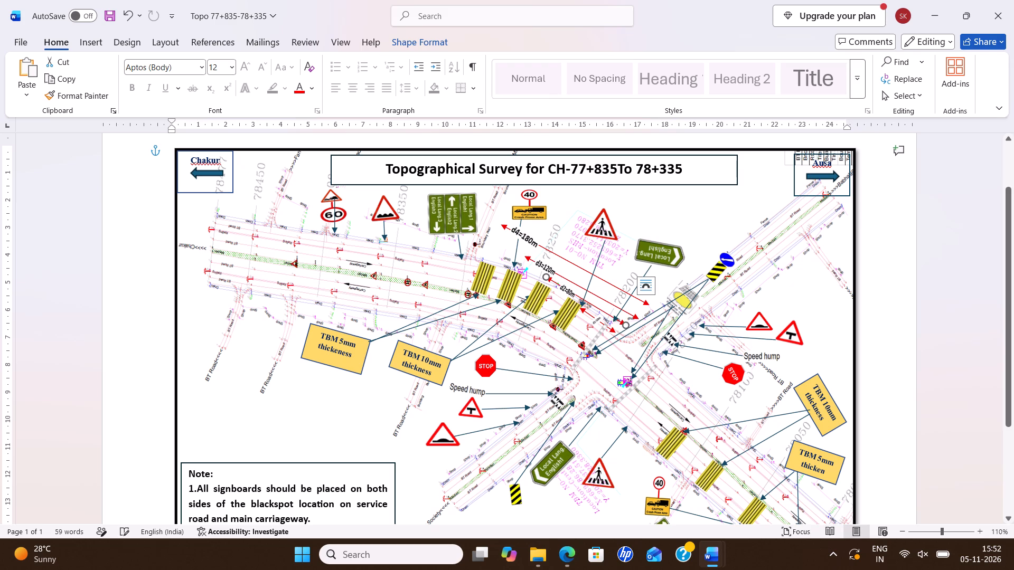
click(604, 320)
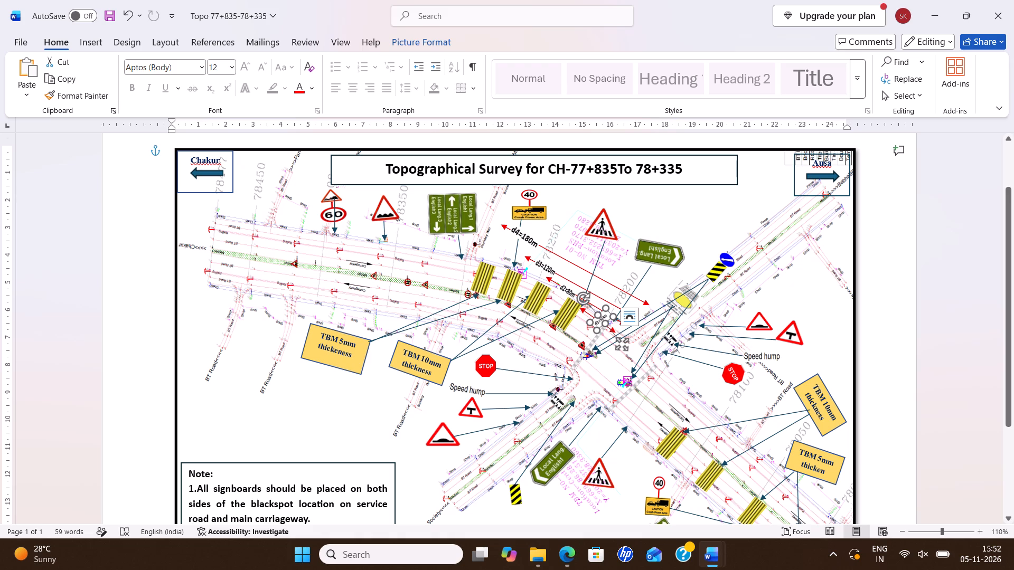
drag(583, 302, 606, 310)
click(580, 347)
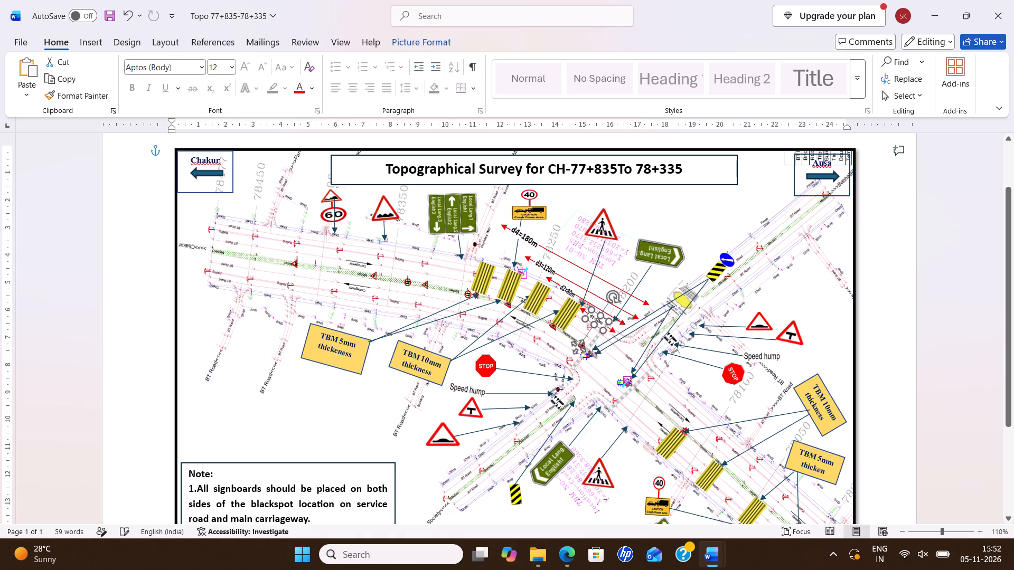
click(697, 215)
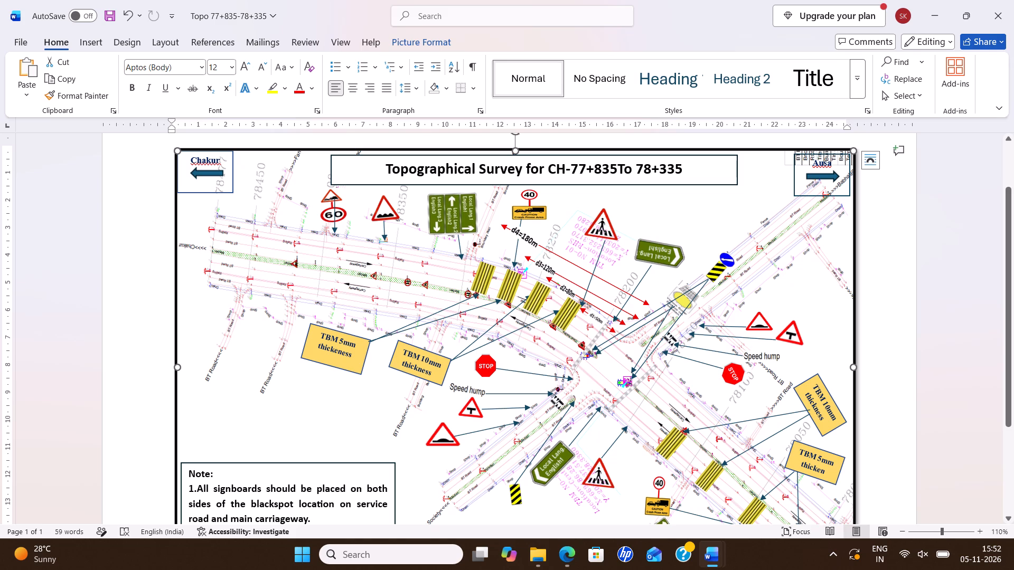
Rotate the upper green Local Lang direction sign so it points steeply up toward the Ausa side.
click(668, 249)
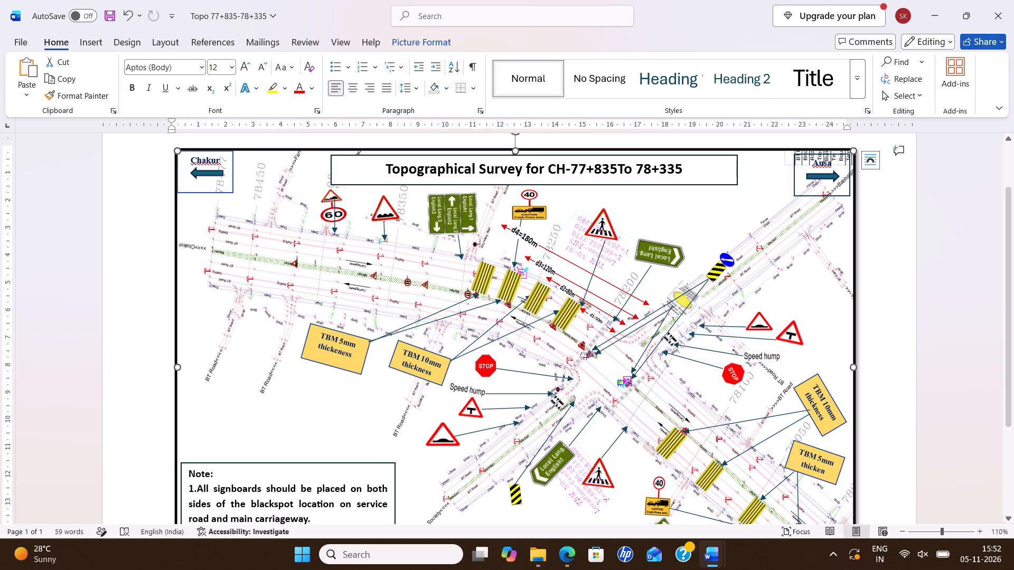
drag(706, 261, 696, 208)
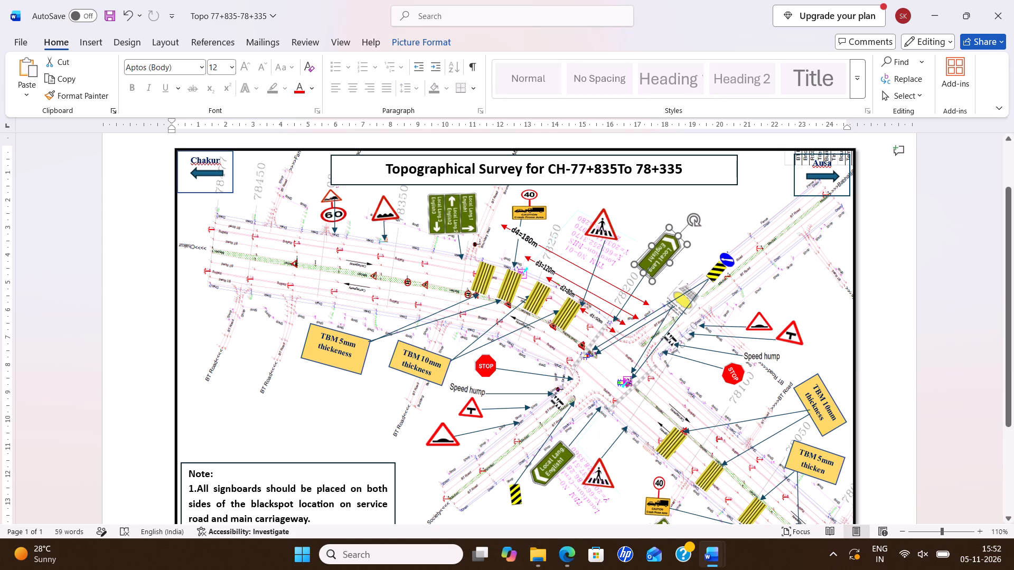
drag(696, 208, 691, 207)
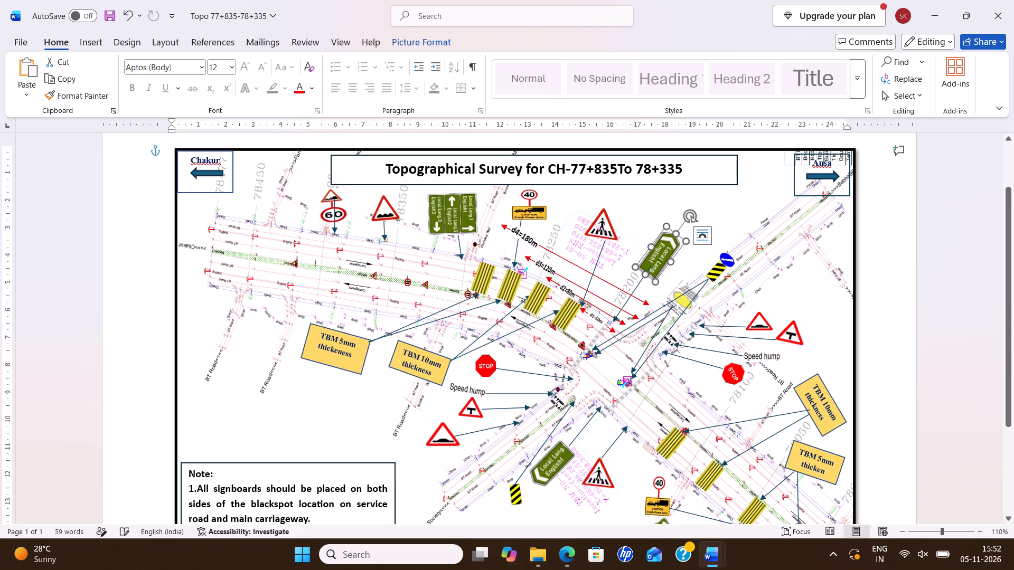
Duplicate the blue arrow and striped hazard marker sign on the Ausa side and place the copy below the lower green Local Lang sign.
click(756, 184)
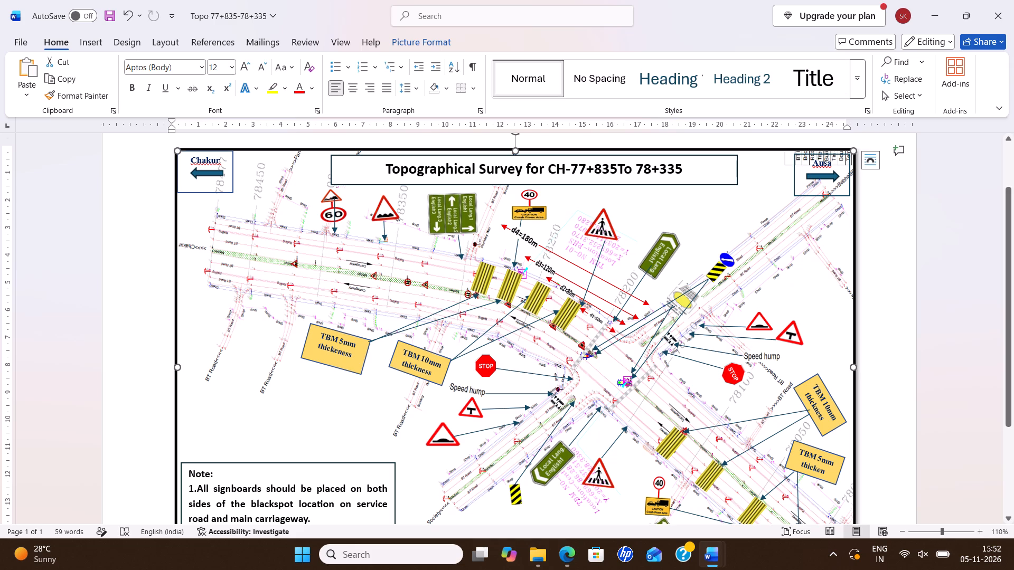
scroll(638, 375, down, 2)
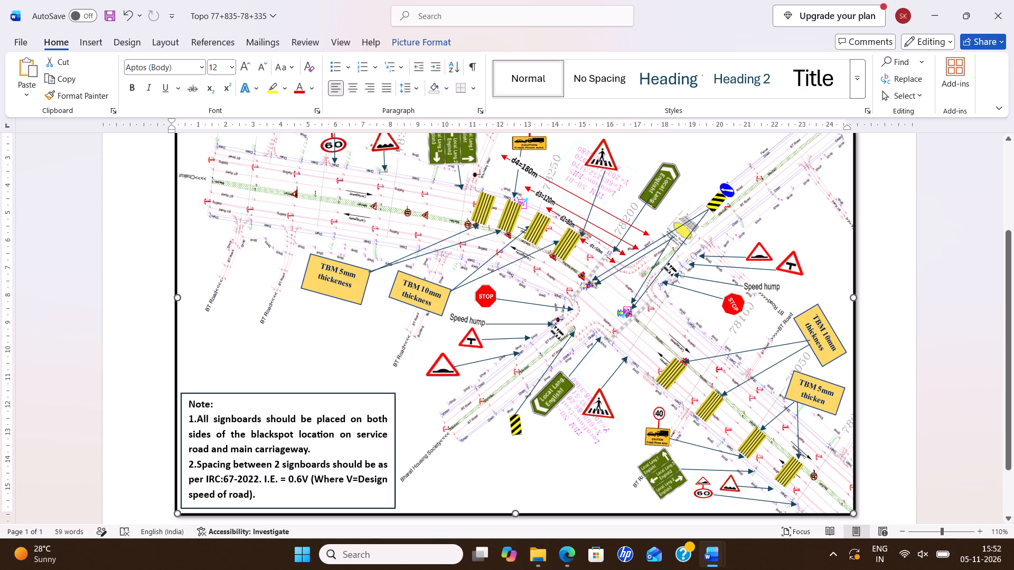
click(718, 206)
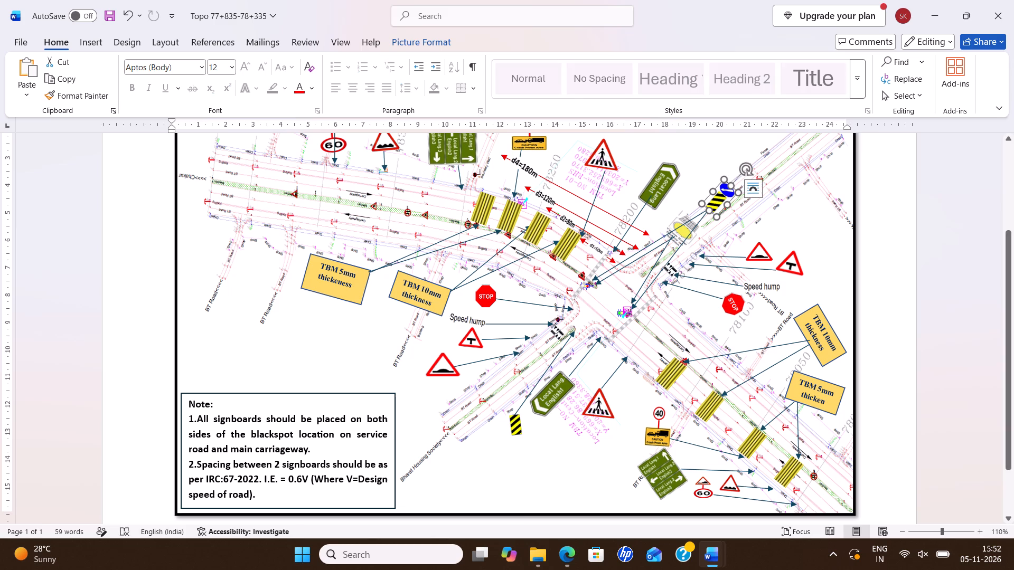
key(ctrl+c)
key(ctrl+v)
drag(728, 218, 650, 336)
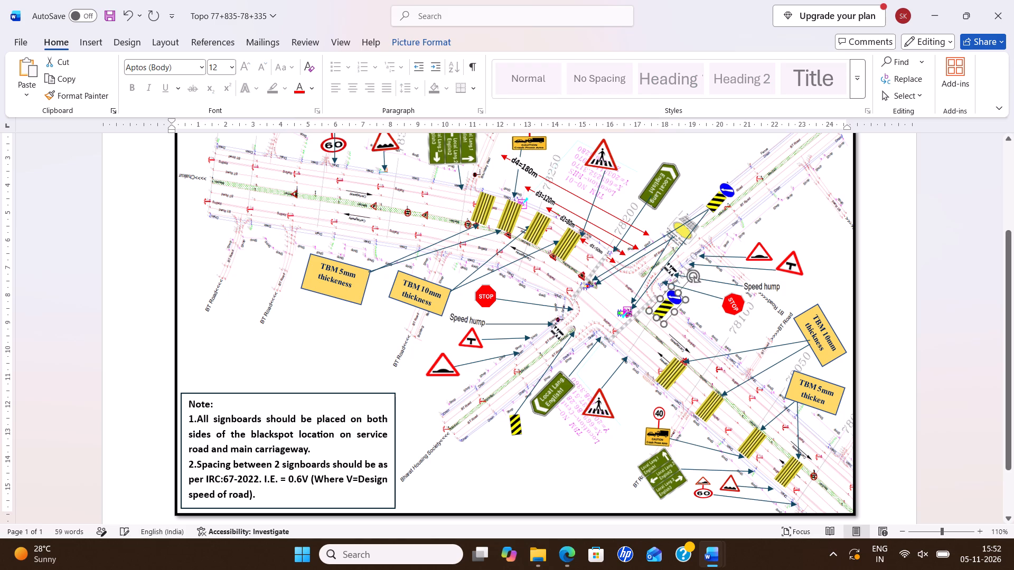
drag(650, 336, 548, 458)
click(555, 459)
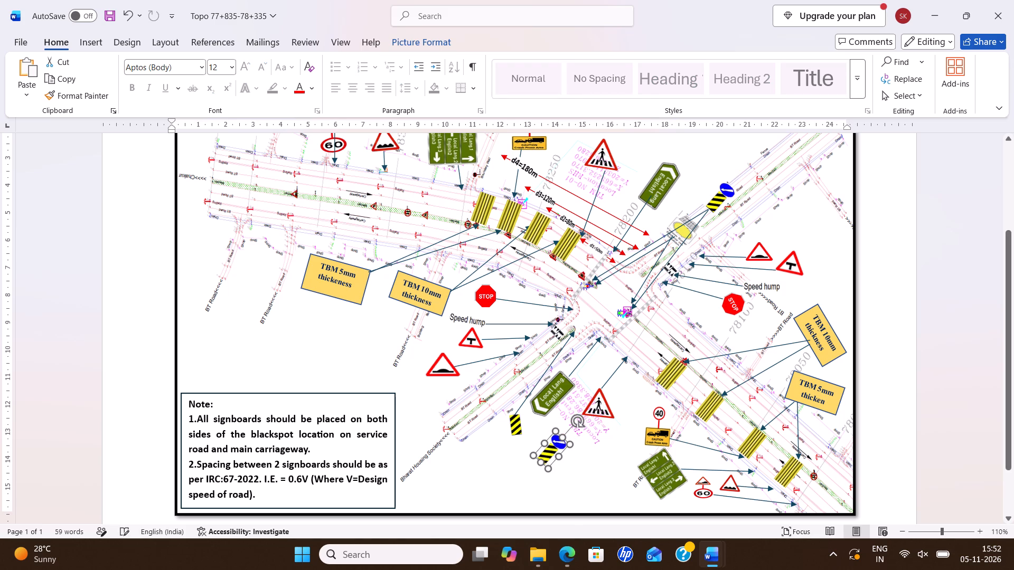
Enlarge the copied blue arrow and striped hazard marker sign and rotate it nearly upright, with the blue disc on top.
drag(542, 441, 588, 465)
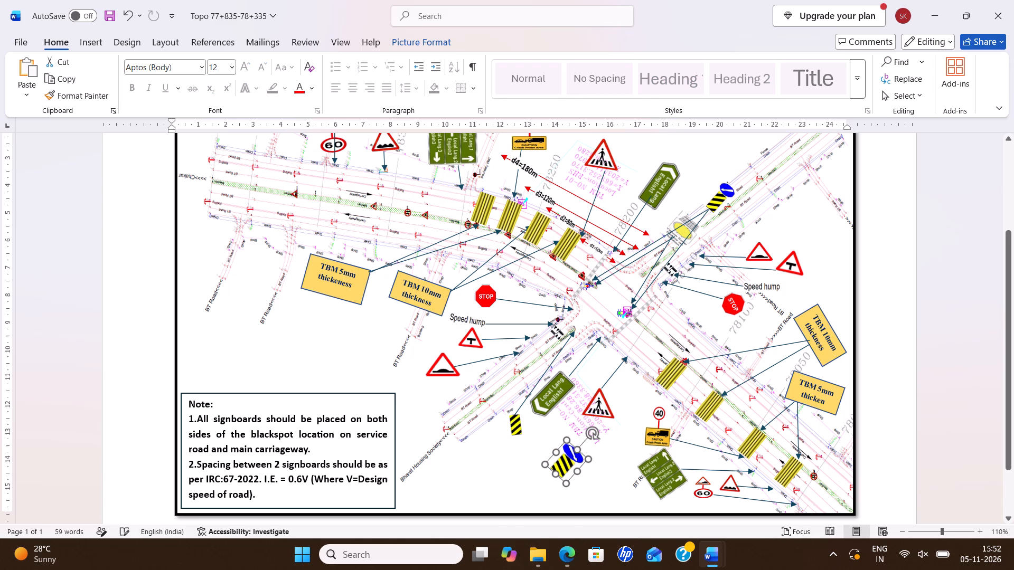
drag(588, 465, 588, 466)
drag(558, 472, 547, 477)
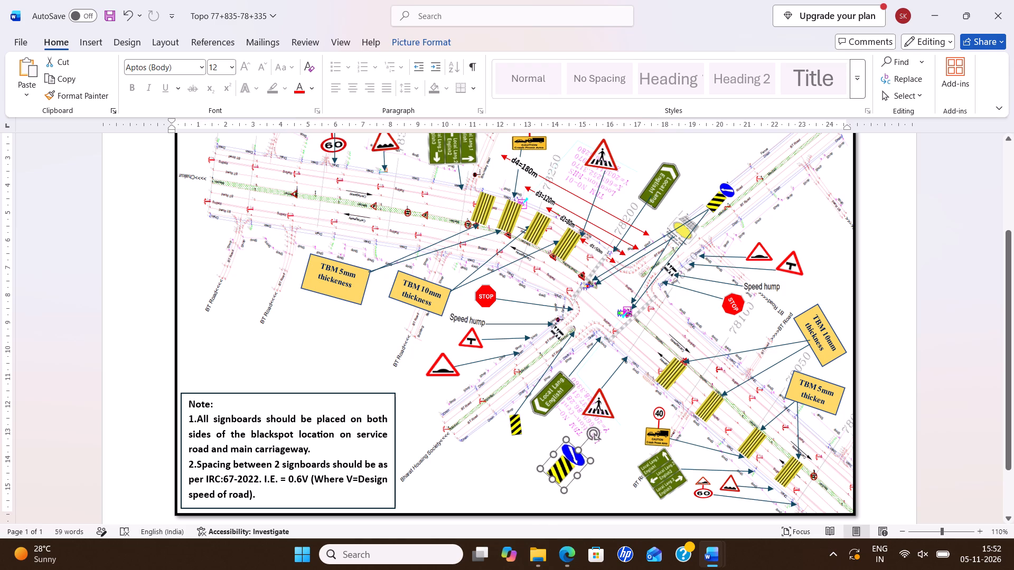
drag(547, 477, 536, 477)
drag(574, 480, 562, 472)
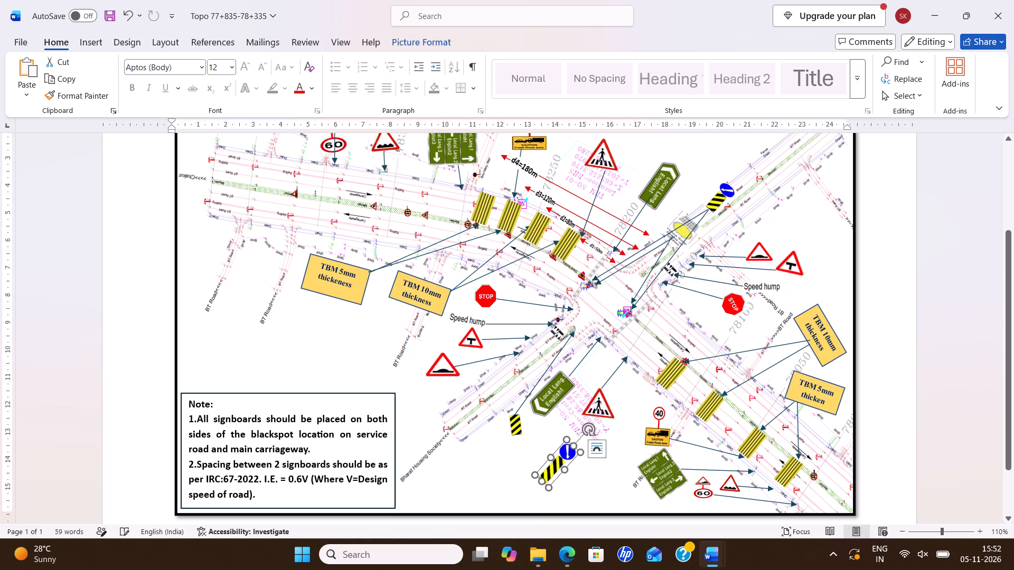
drag(589, 433, 562, 419)
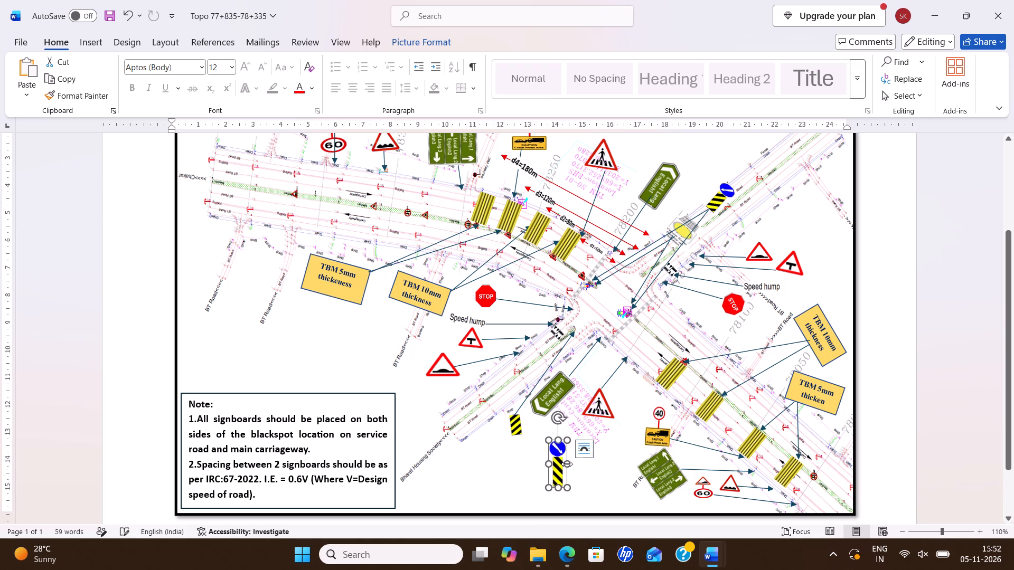
drag(566, 464, 574, 465)
drag(555, 462, 541, 463)
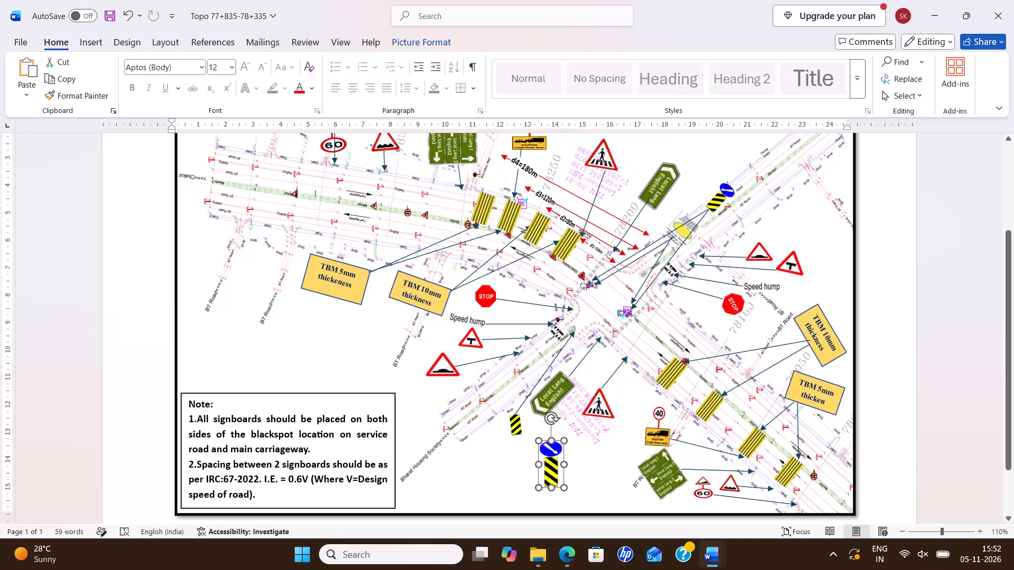
drag(541, 463, 527, 457)
drag(537, 411, 496, 447)
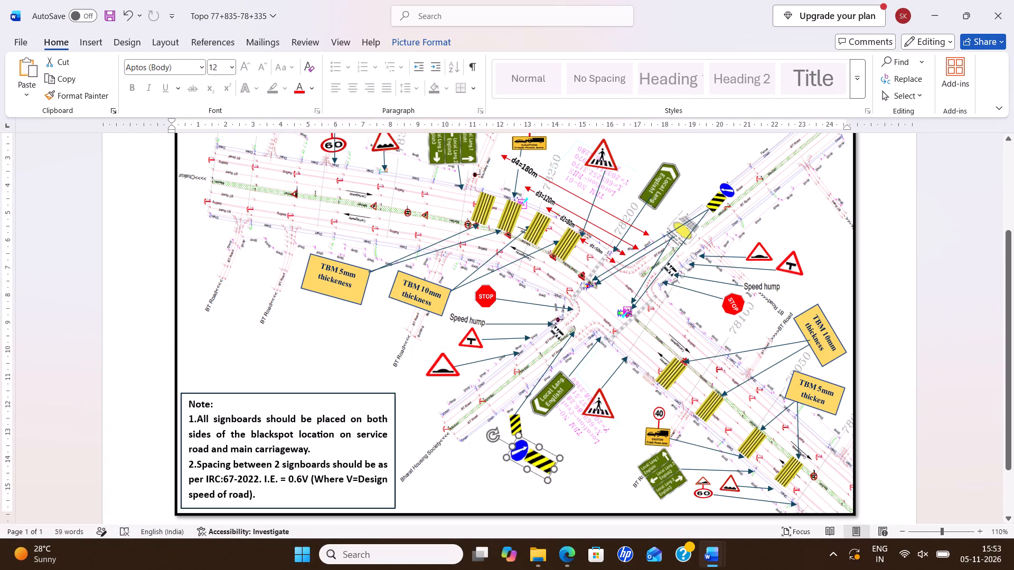
drag(496, 447, 511, 477)
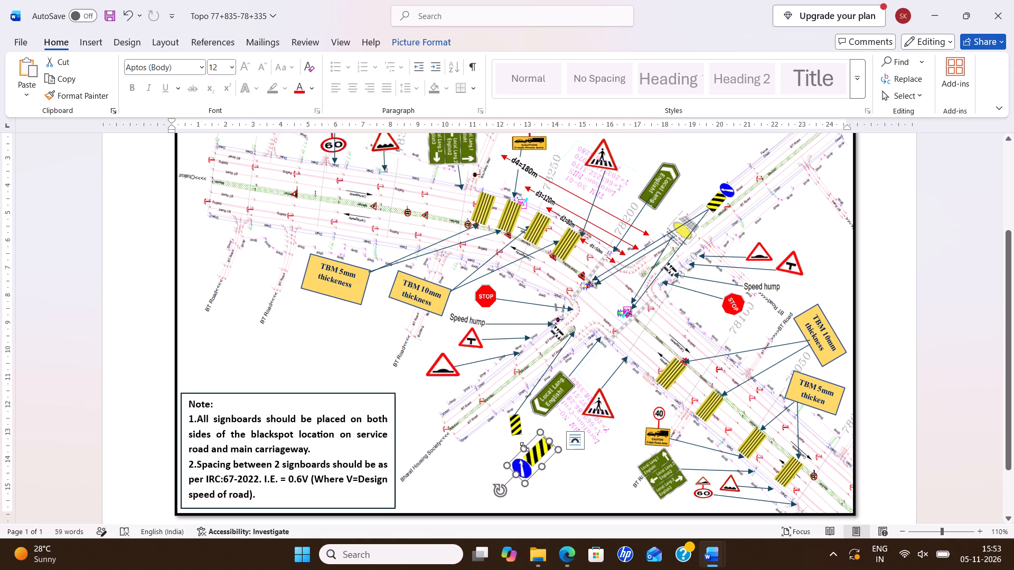
drag(524, 446, 559, 473)
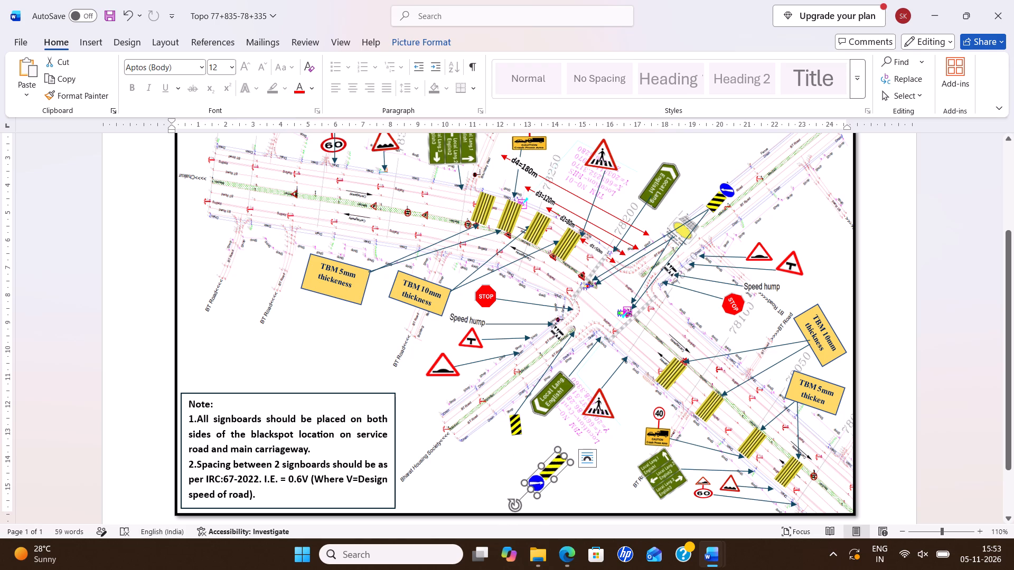
drag(518, 505, 548, 438)
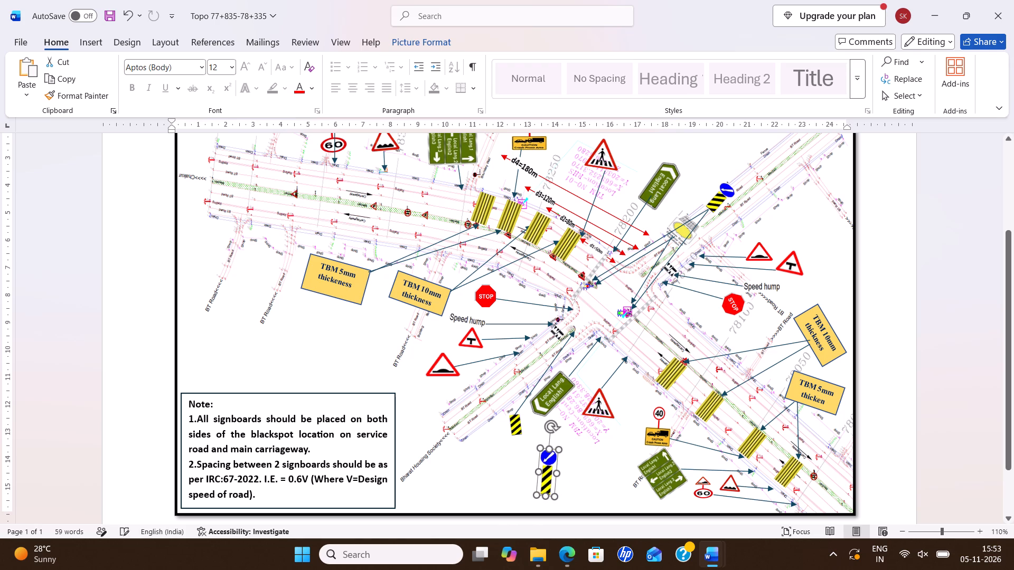
Replace the small striped marker at the pointer's tail with the copied blue arrow and hazard marker sign, widening it slightly.
click(518, 430)
key(Delete)
drag(544, 470, 544, 471)
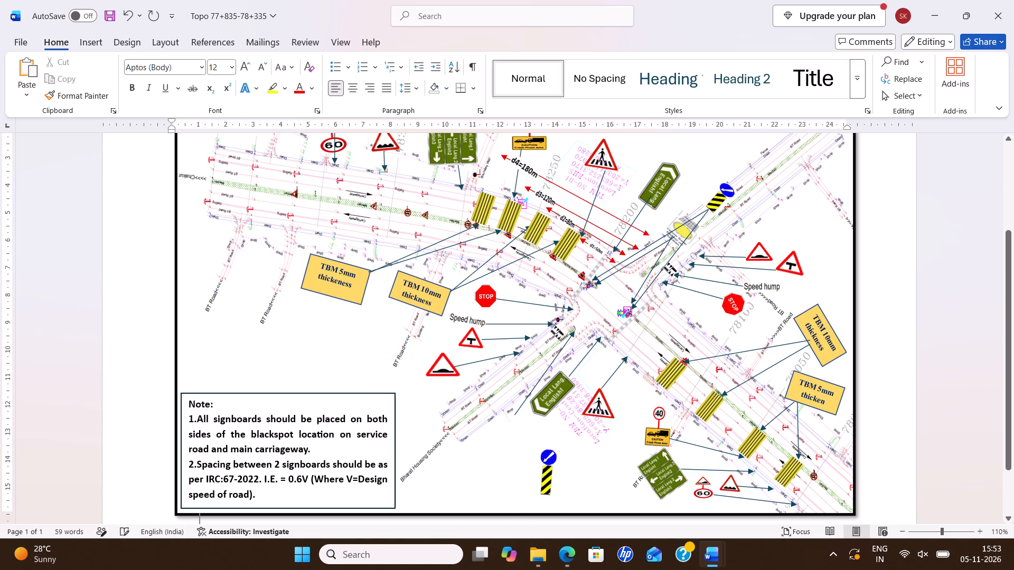
drag(544, 471, 509, 437)
drag(524, 440, 532, 442)
click(578, 451)
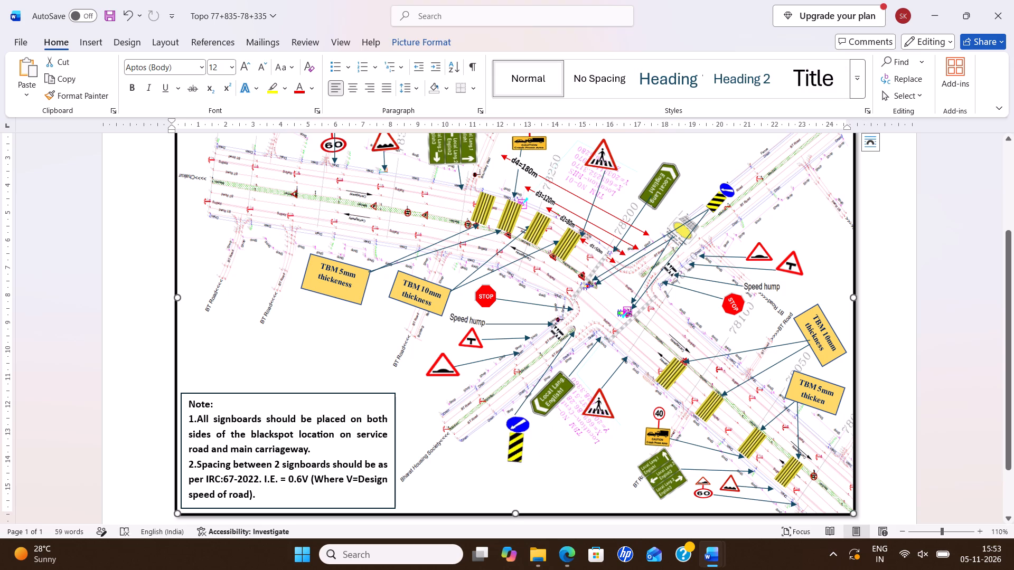
Shift the lower pedestrian crossing sign and its pointer toward the nearest lower rumble strip, and enlarge the sign slightly.
drag(614, 373, 645, 392)
drag(600, 408, 620, 404)
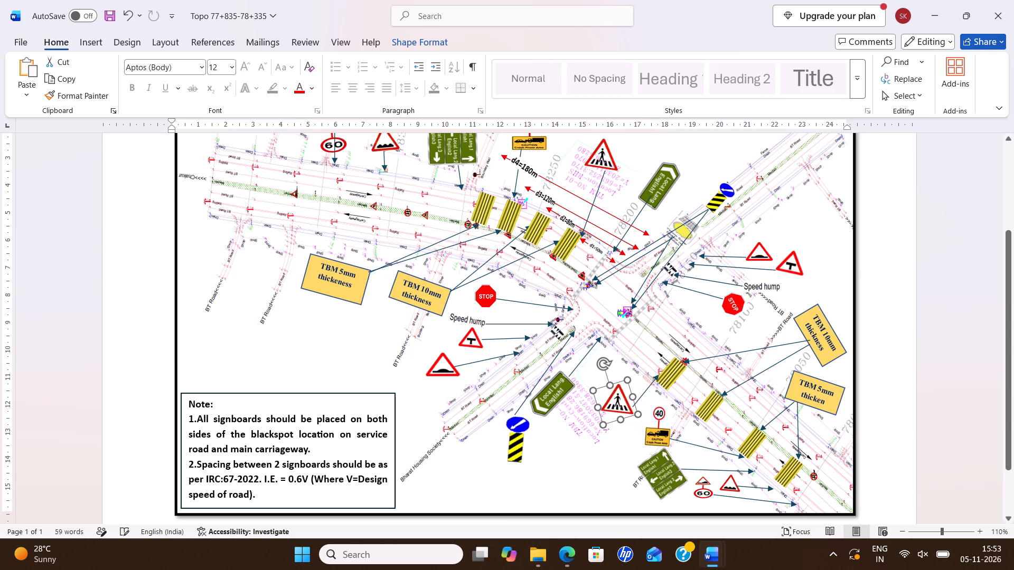
drag(620, 404, 620, 398)
click(597, 439)
click(611, 393)
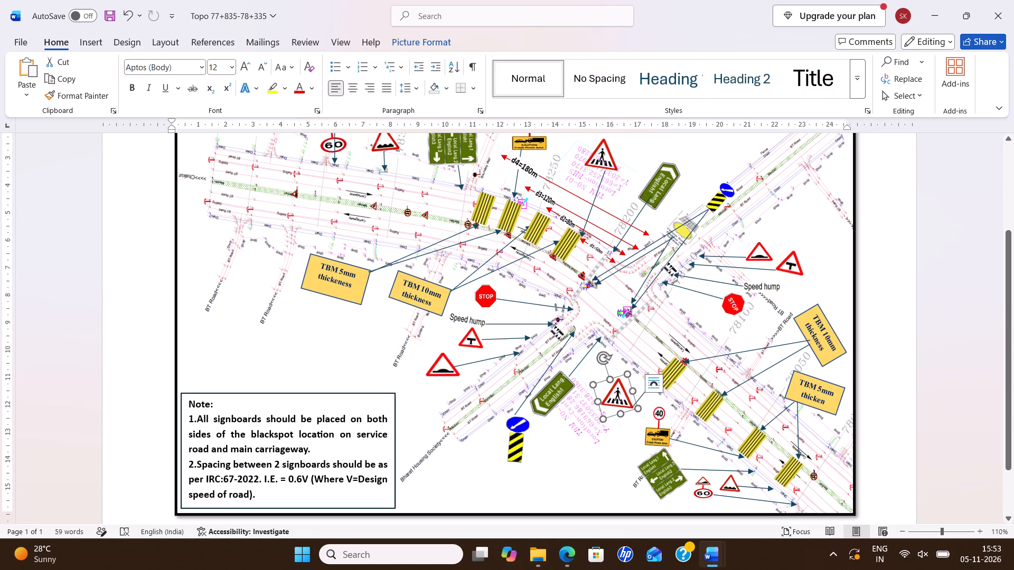
drag(593, 385, 585, 381)
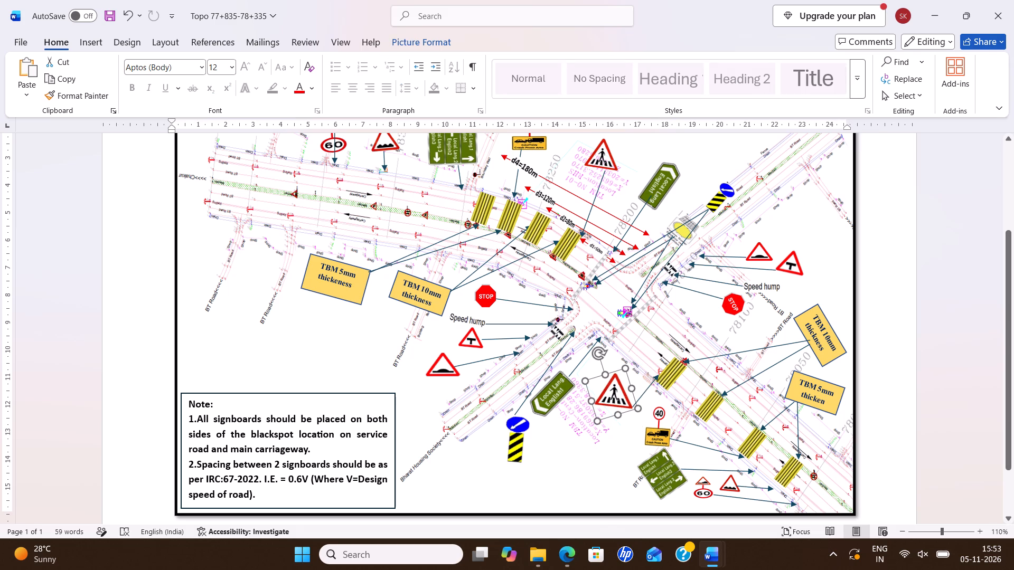
click(623, 451)
Move the lower green multi-direction sign away from the road, toward the new hazard marker sign.
scroll(722, 418, down, 1)
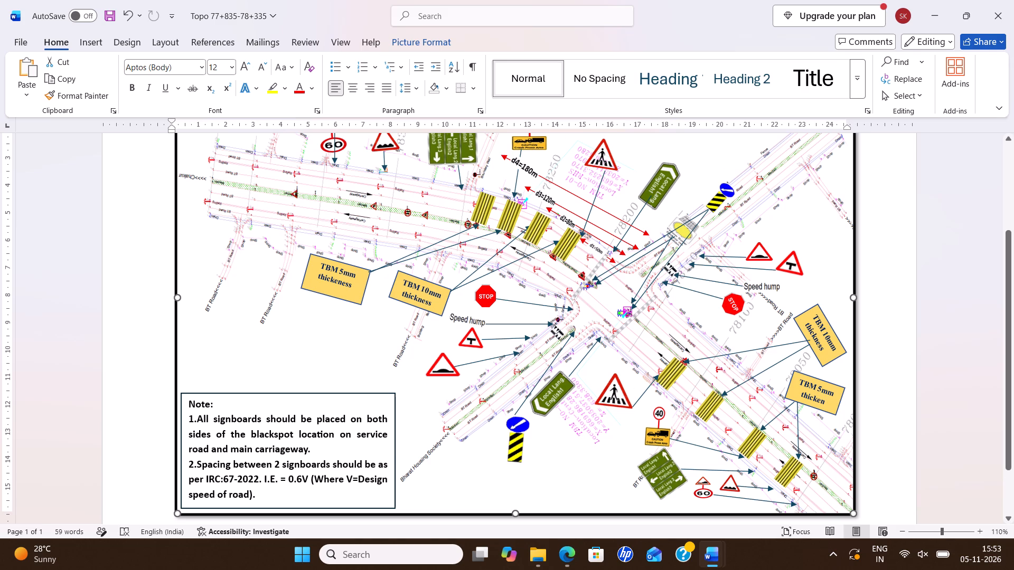
scroll(722, 418, down, 3)
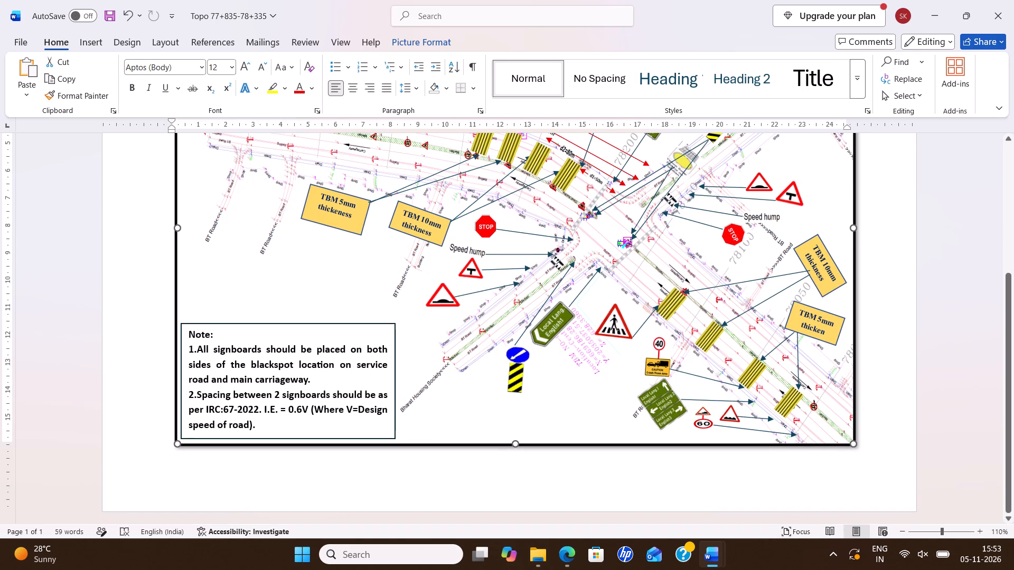
drag(673, 401, 668, 405)
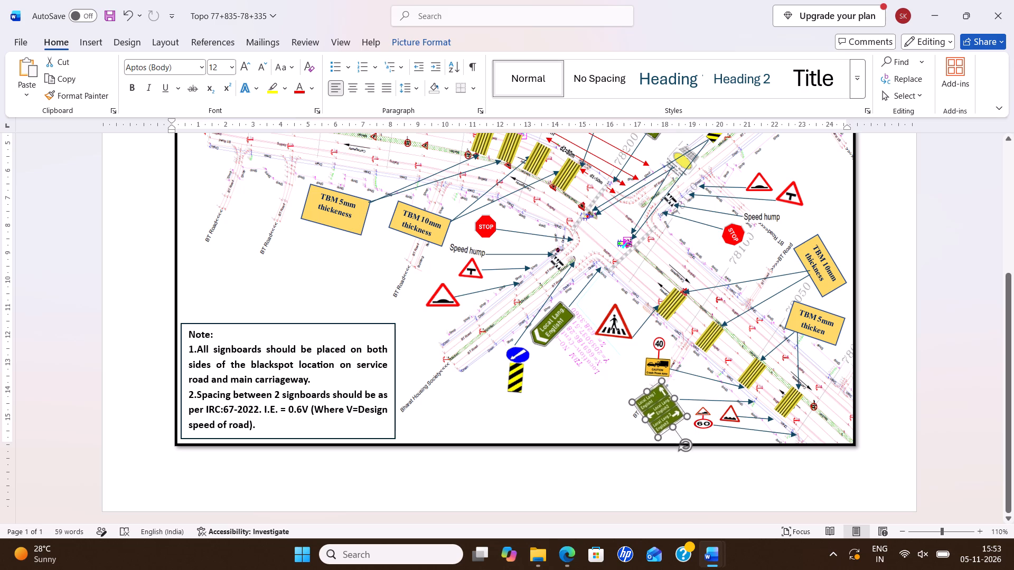
drag(668, 405, 582, 412)
Move the lower 40 speed limit and caution sign just above the green multi-direction sign and enlarge it.
click(657, 369)
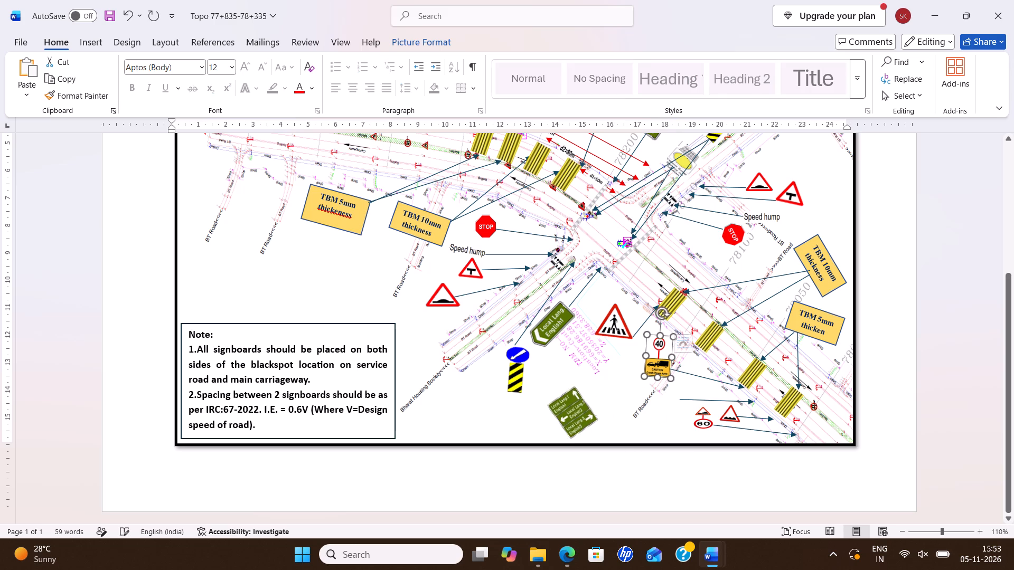
drag(660, 365, 589, 373)
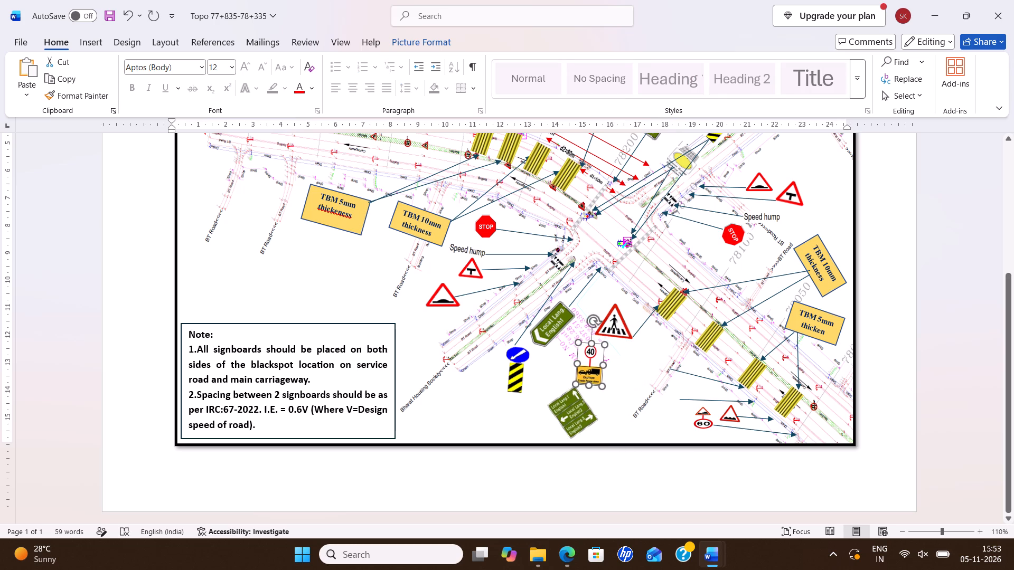
drag(589, 373, 586, 373)
drag(600, 343, 612, 348)
drag(593, 325, 593, 340)
drag(612, 364, 624, 367)
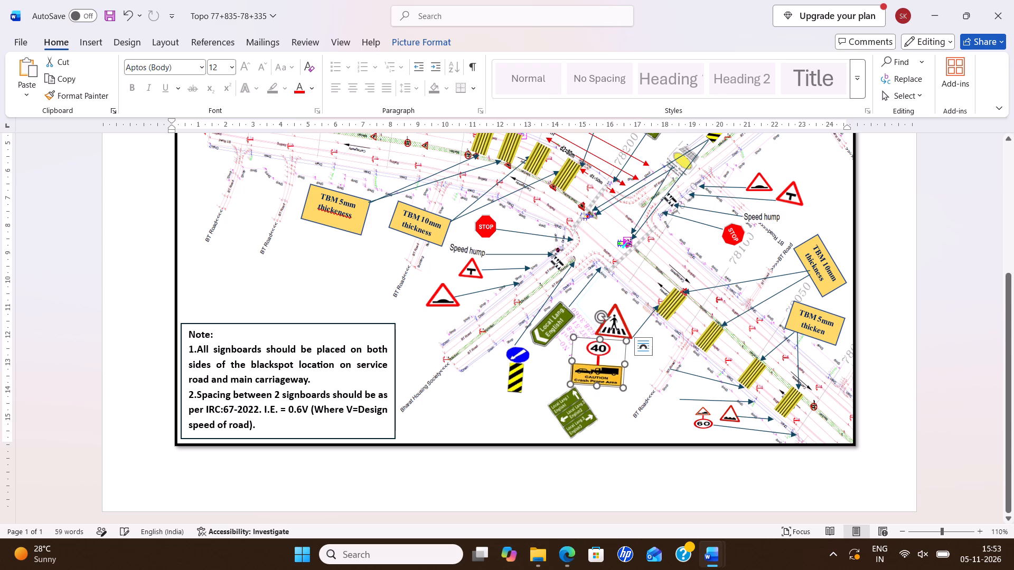
Extend the tail of the third lower rumble strip's pointer arrow to the relocated 40 caution sign.
click(681, 376)
drag(669, 369, 620, 384)
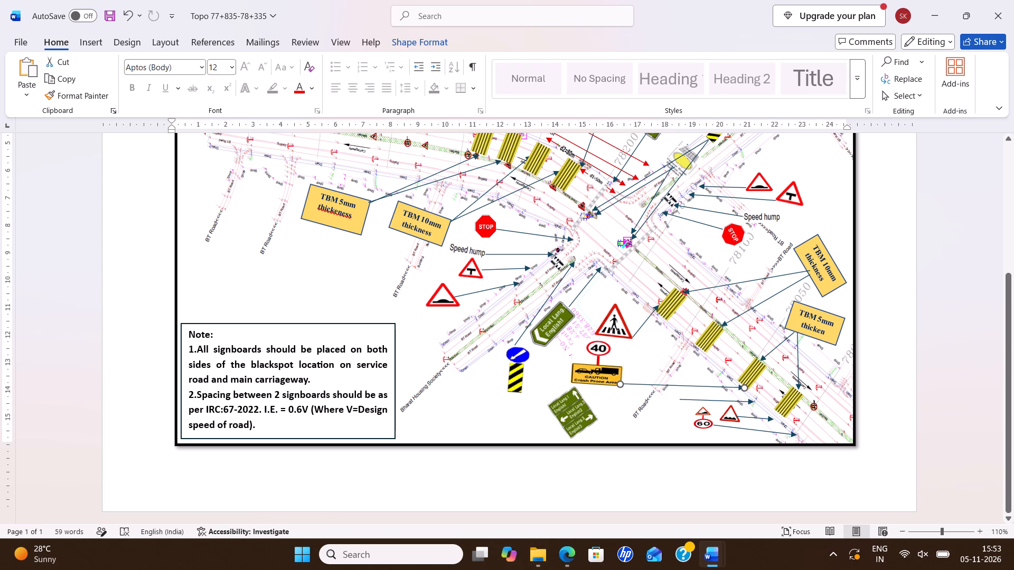
click(747, 387)
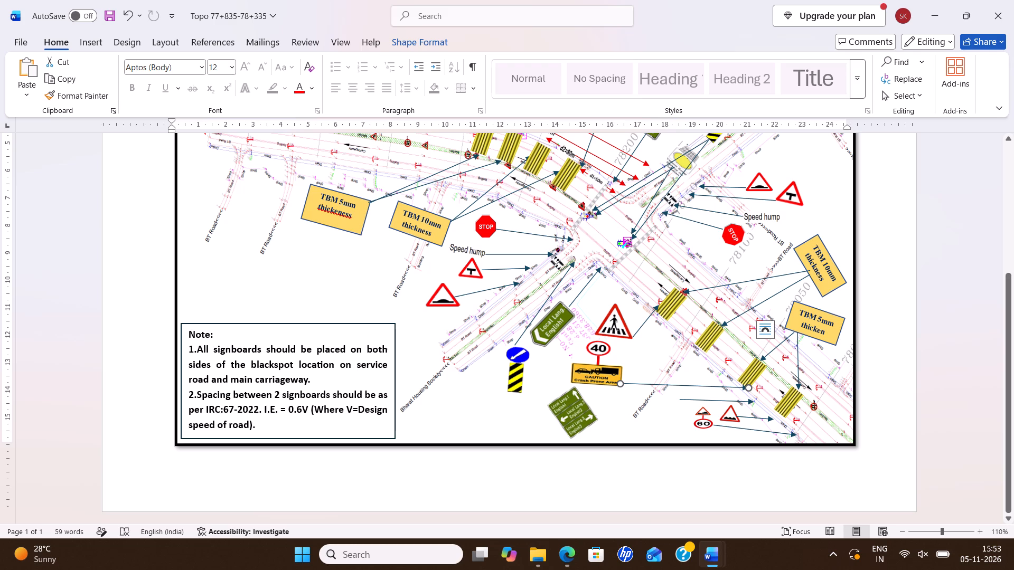
Shift the pointer arrows of the lower uneven-road warning sign and green multi-direction sign slightly down, clear of the caution sign's arrow.
drag(753, 415, 755, 434)
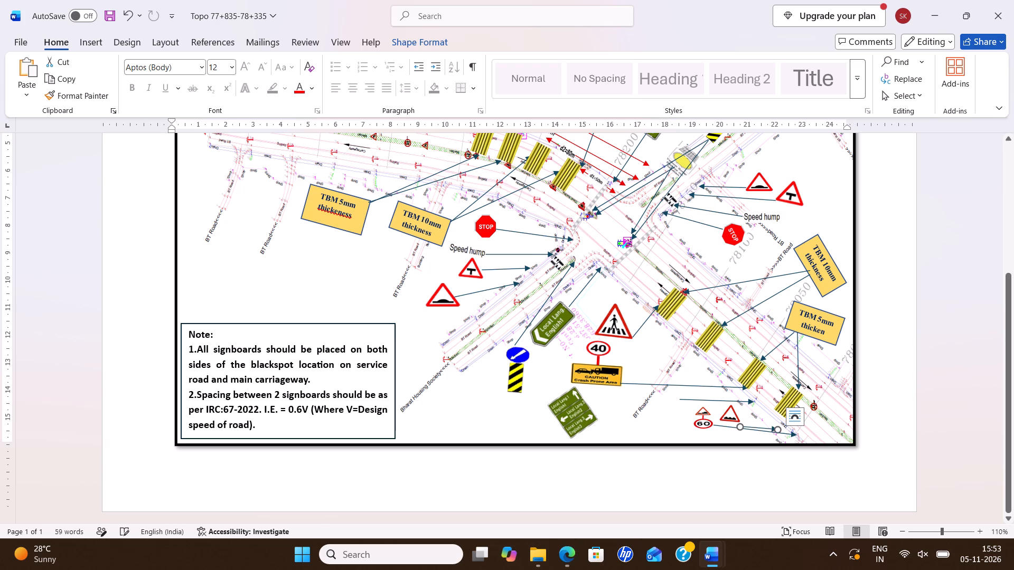
drag(738, 402, 736, 408)
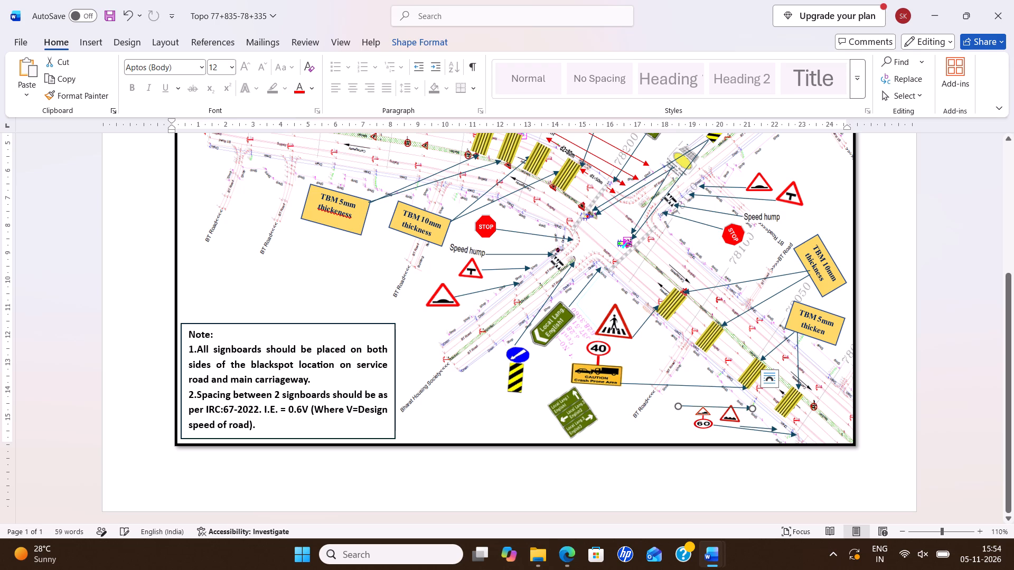
Move the outermost lower rumble strip slightly toward its neighbour, undo the extra adjustment, and realign the TBM 5mm pointer to it.
drag(791, 402, 784, 398)
drag(799, 391, 794, 385)
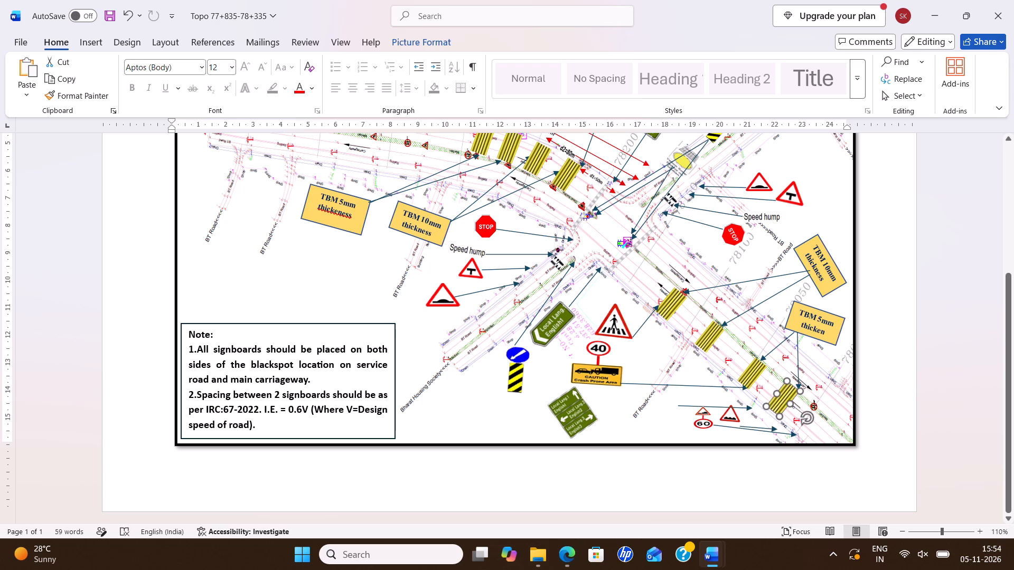
drag(794, 385, 793, 384)
key(ctrl+z)
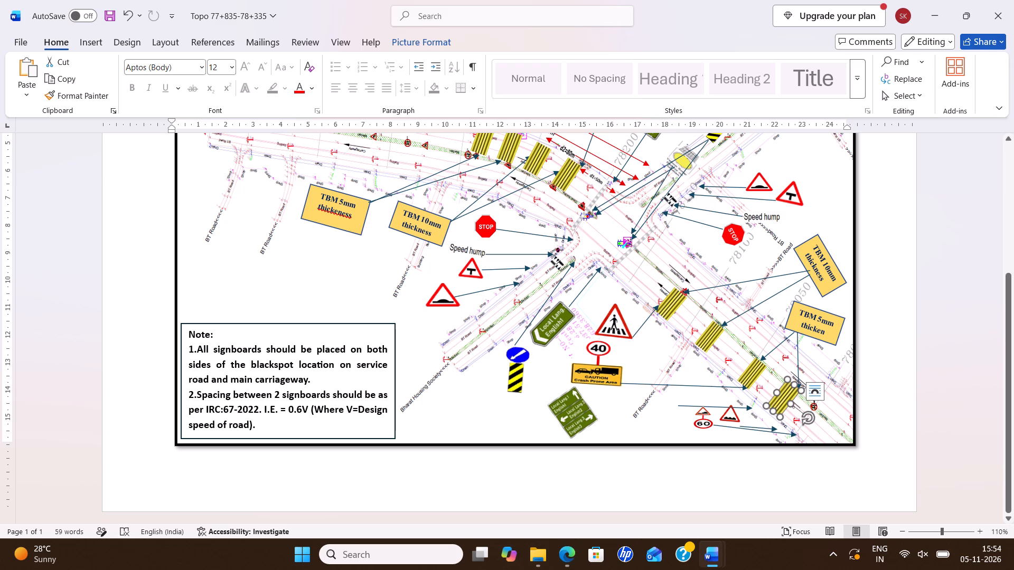
click(799, 368)
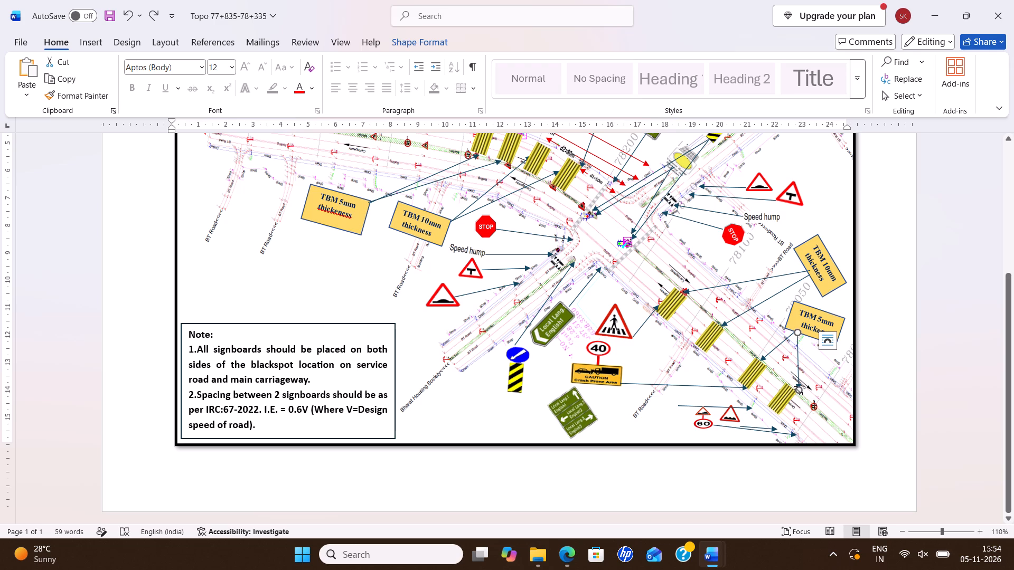
drag(798, 389, 790, 388)
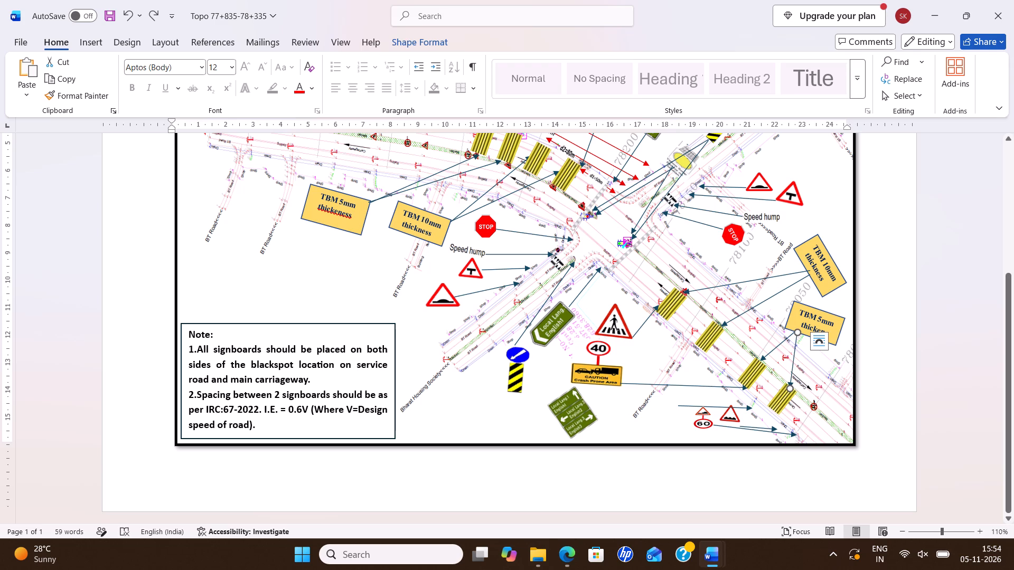
Move the lower uneven-road warning sign and 60 speed limit sign away from the road, clear of their pointer arrows.
drag(727, 415, 660, 425)
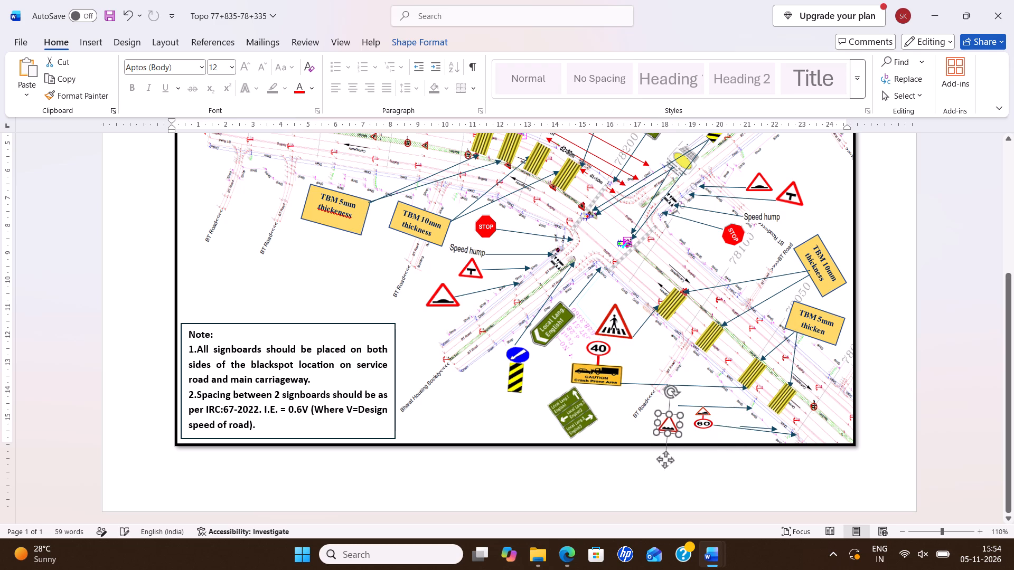
drag(660, 425, 637, 429)
drag(701, 421, 689, 429)
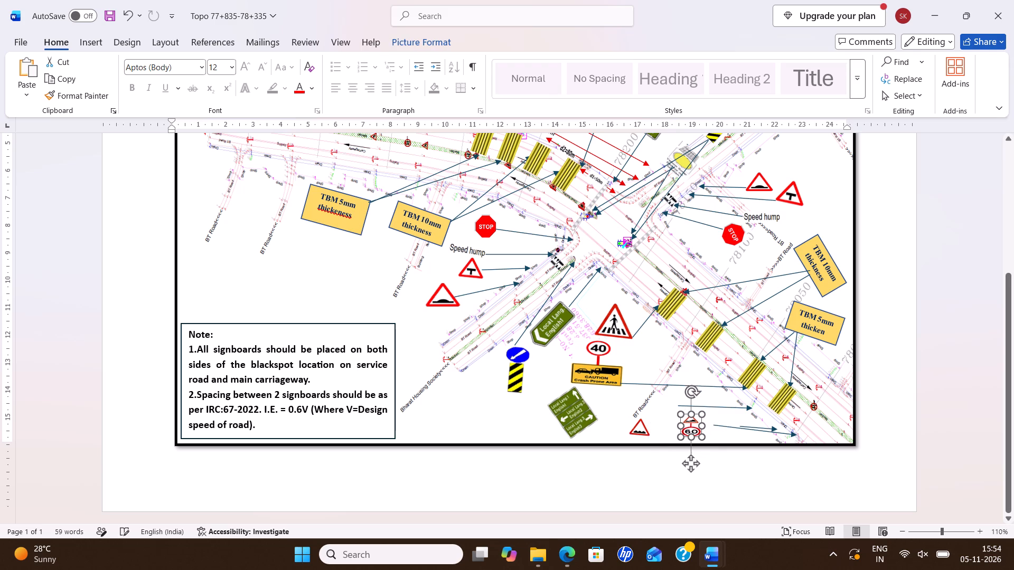
drag(689, 429, 683, 429)
Shift the green multi-direction sign's pointer arrow to the outermost lower rumble strip and stretch its tail back toward the sign.
drag(724, 407, 743, 413)
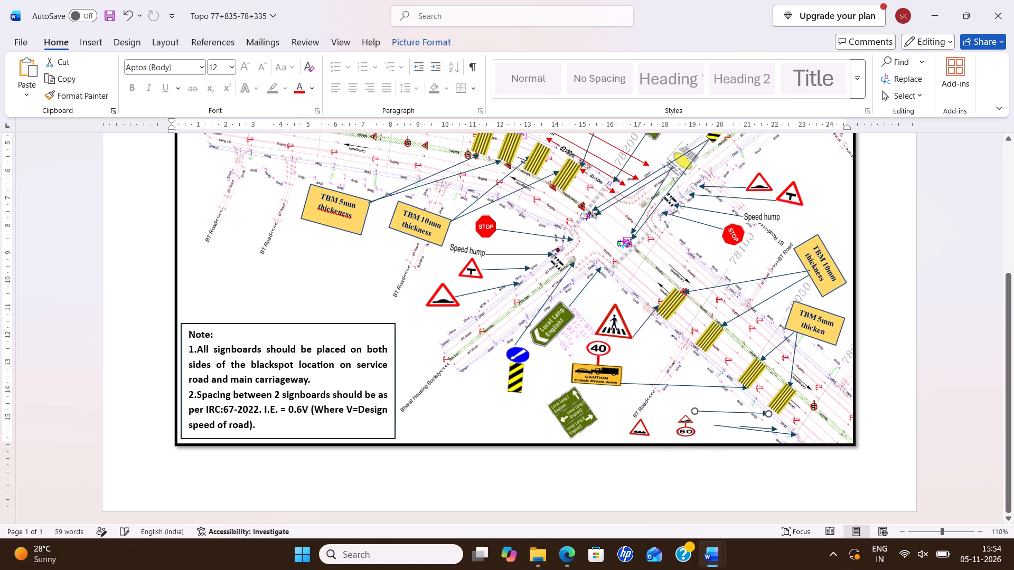
drag(743, 413, 755, 413)
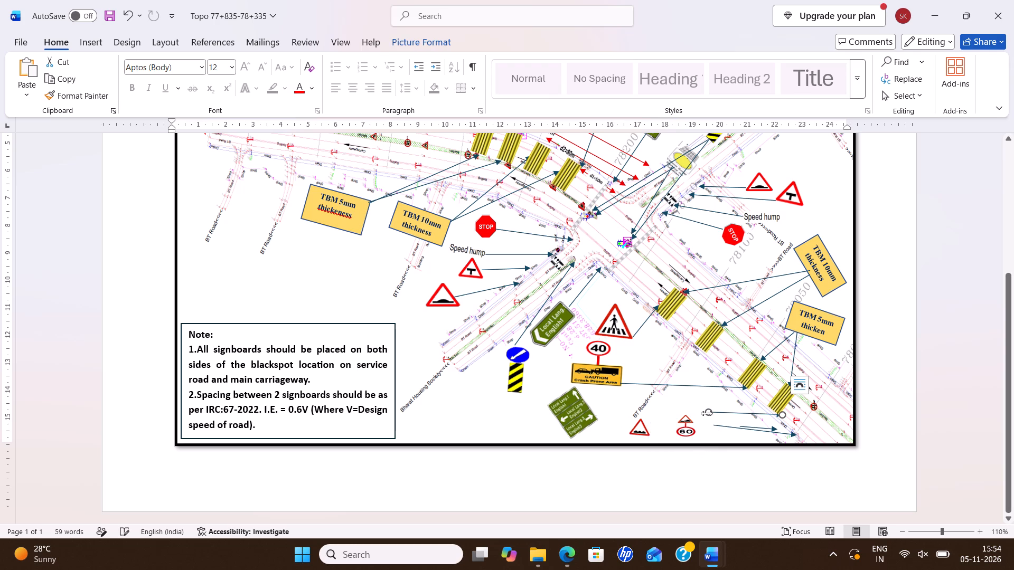
drag(707, 413, 611, 412)
Rotate the lower green multi-direction sign upright and place it between the striped hazard marker and the 40 caution sign.
drag(574, 411, 561, 410)
drag(586, 450, 577, 452)
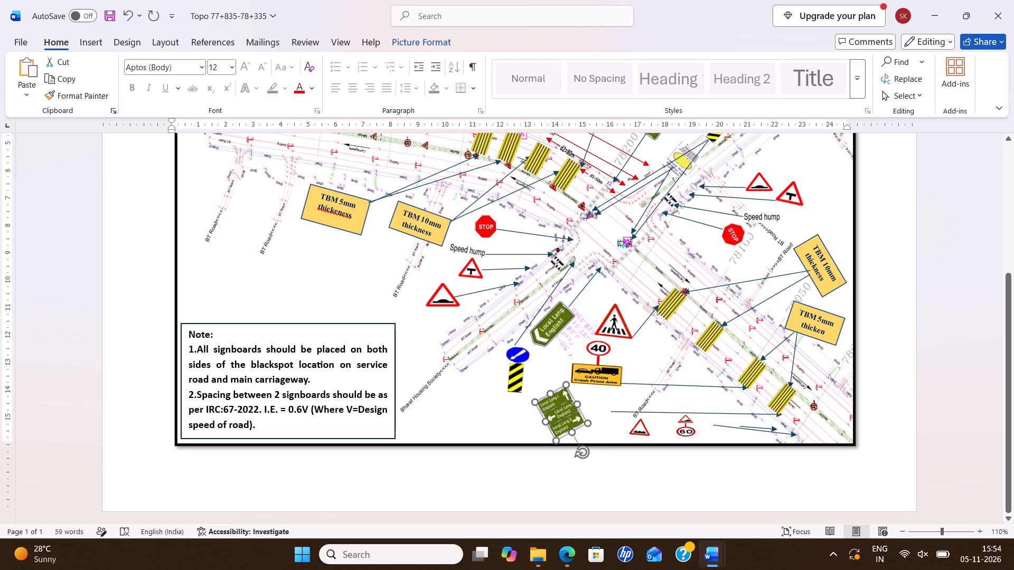
drag(577, 452, 558, 449)
drag(566, 413, 556, 398)
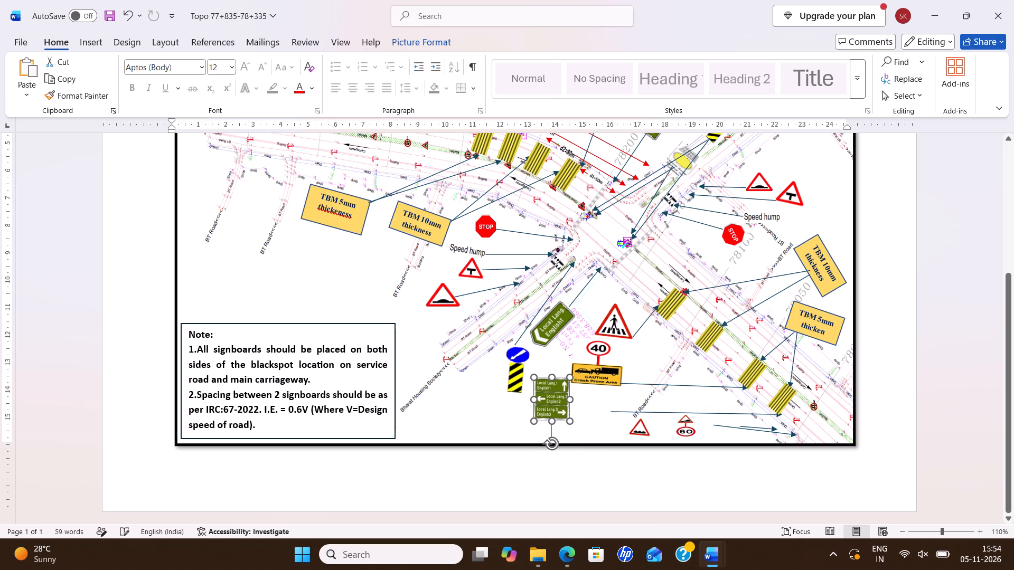
drag(556, 398, 553, 392)
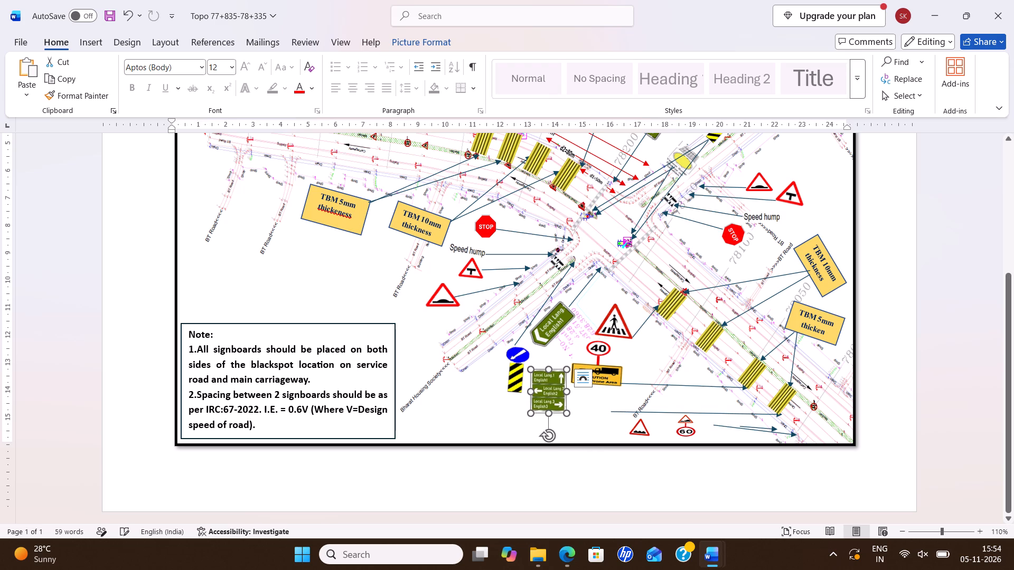
Extend the outermost lower rumble strip's pointer arrow tail to the edge of the upright green multi-direction sign.
click(626, 414)
drag(607, 414, 599, 413)
drag(599, 413, 568, 404)
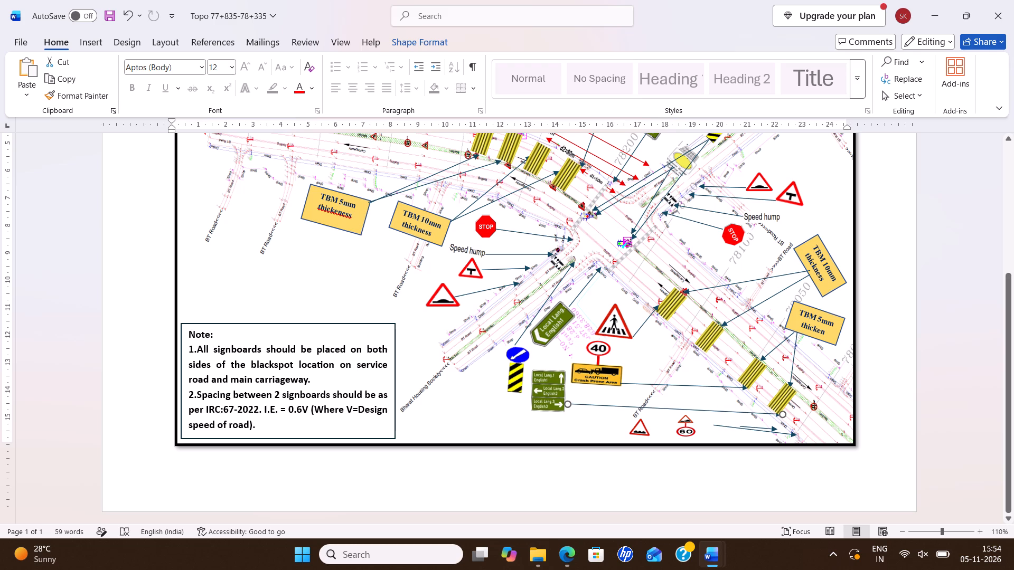
drag(568, 404, 566, 404)
Nudge the lower 60 sign's pointer down and reroute the uneven-road pointer across the road, with its tail below the TBM 5mm label.
drag(734, 425, 734, 433)
click(760, 429)
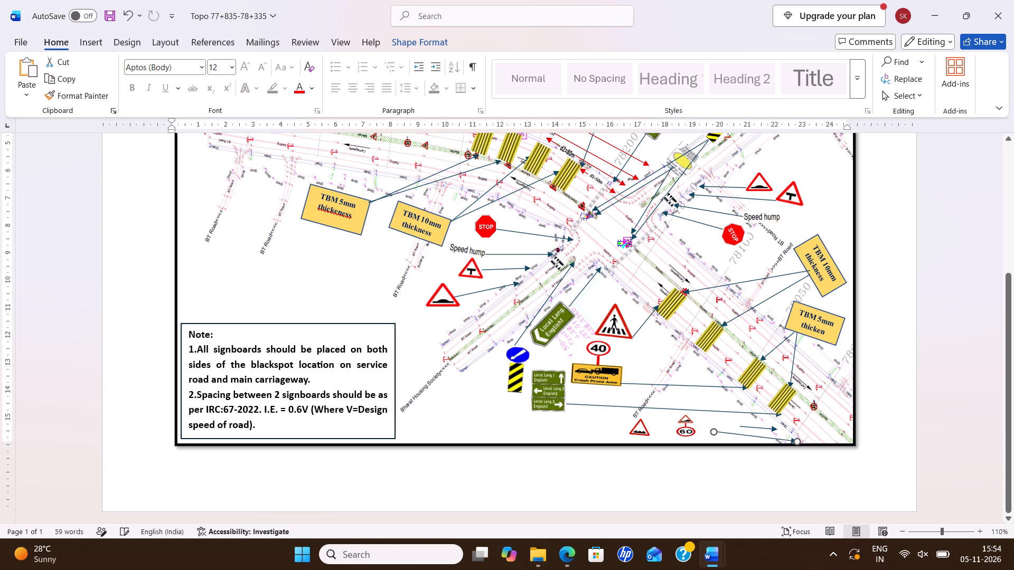
drag(741, 427, 822, 384)
drag(822, 384, 827, 373)
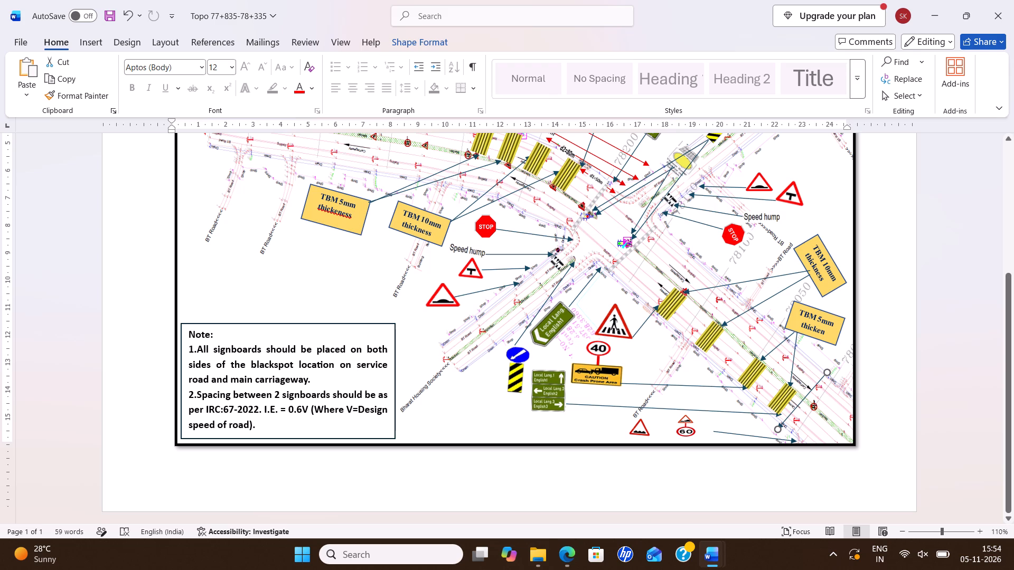
click(781, 424)
drag(777, 430, 782, 427)
drag(782, 427, 786, 426)
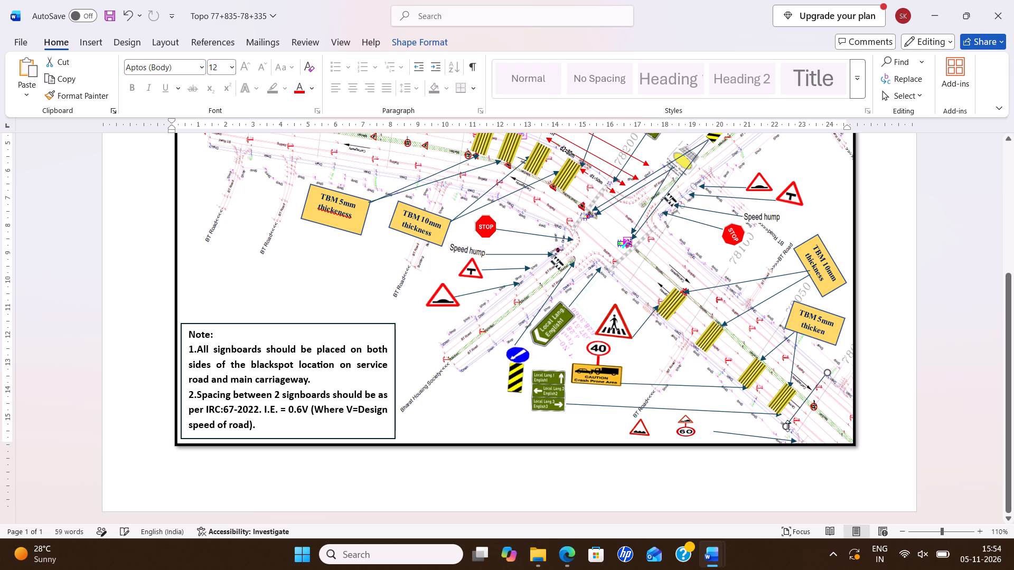
Move the lower uneven-road warning sign to its rerouted arrow's tail below the TBM 5mm label and enlarge it.
drag(641, 426, 830, 368)
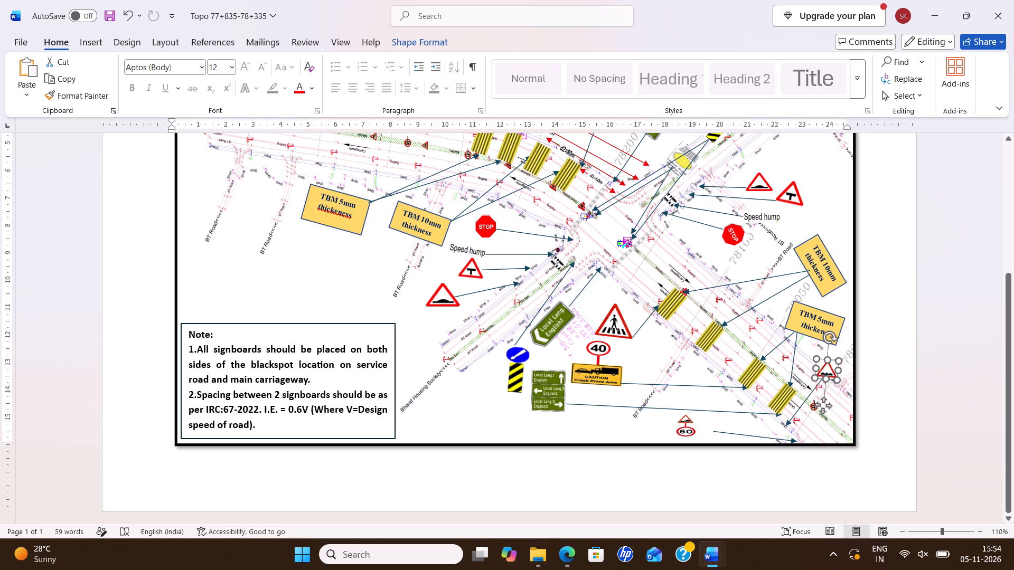
drag(830, 368, 825, 367)
drag(814, 359, 813, 359)
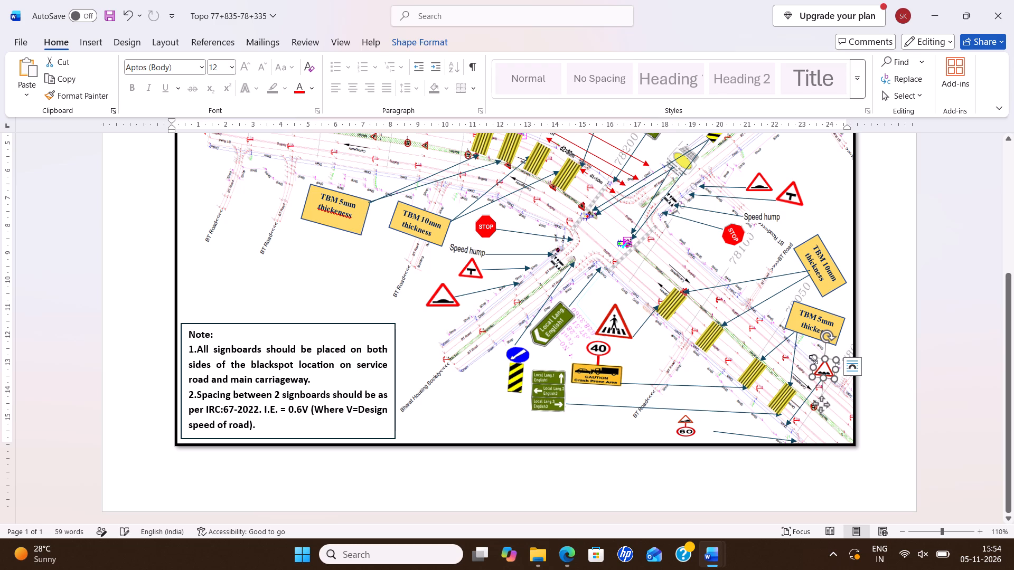
drag(813, 359, 803, 348)
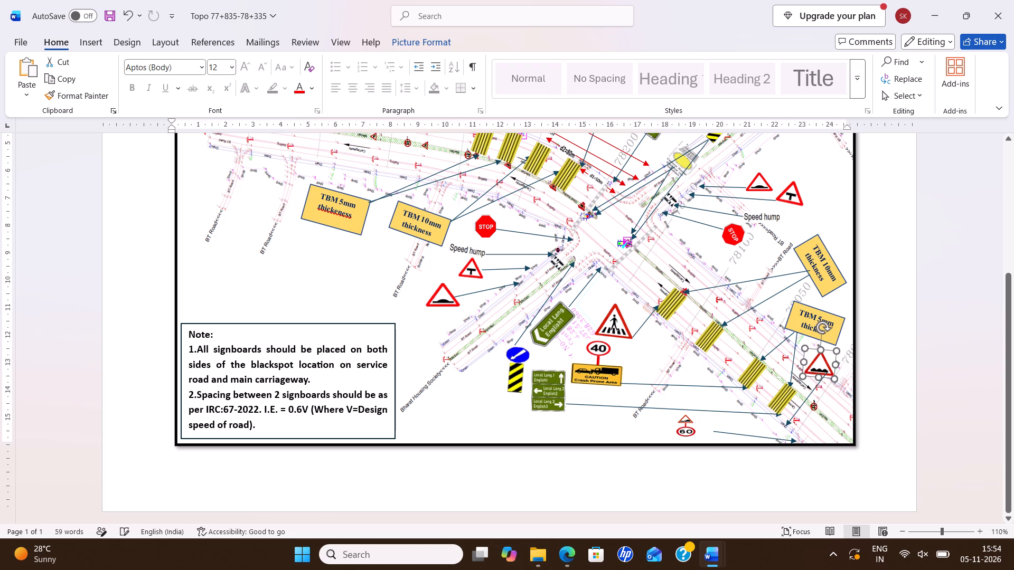
drag(838, 365, 842, 367)
click(824, 378)
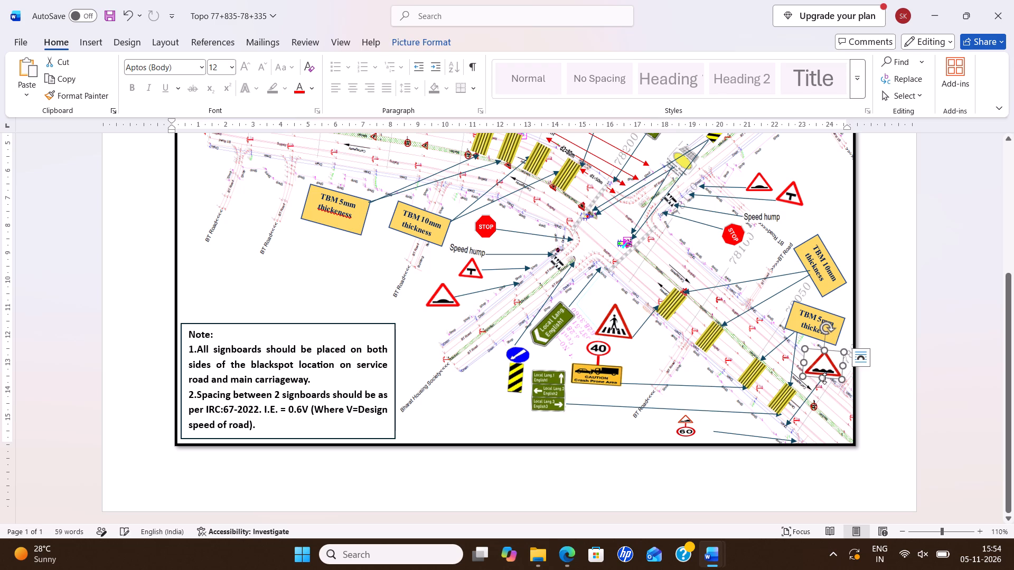
Shift the lower 60 speed limit sign's pointer arrow slightly up along the road, just past the uneven-road arrow's tip.
drag(774, 437, 784, 432)
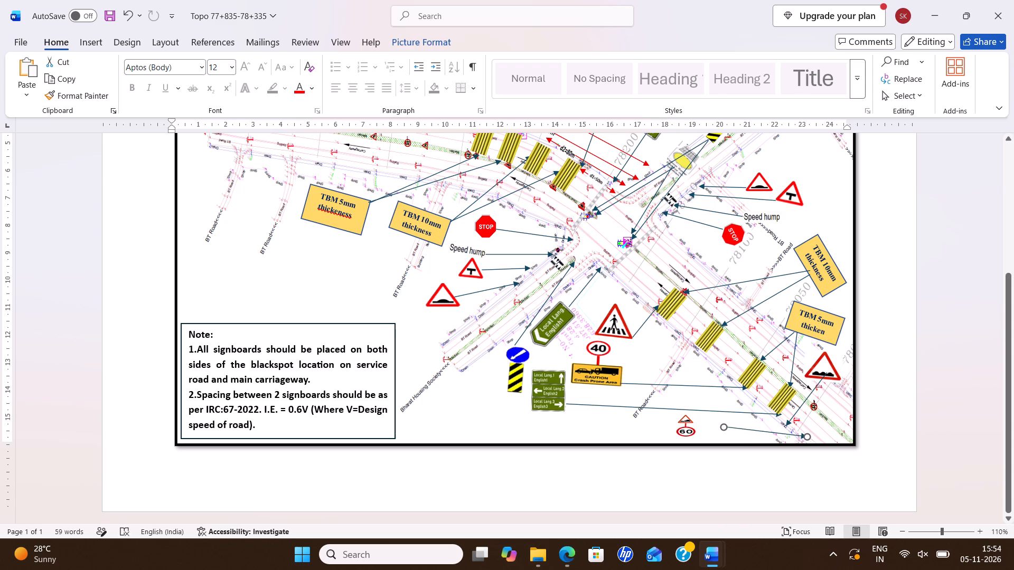
drag(784, 432, 783, 433)
drag(783, 433, 781, 433)
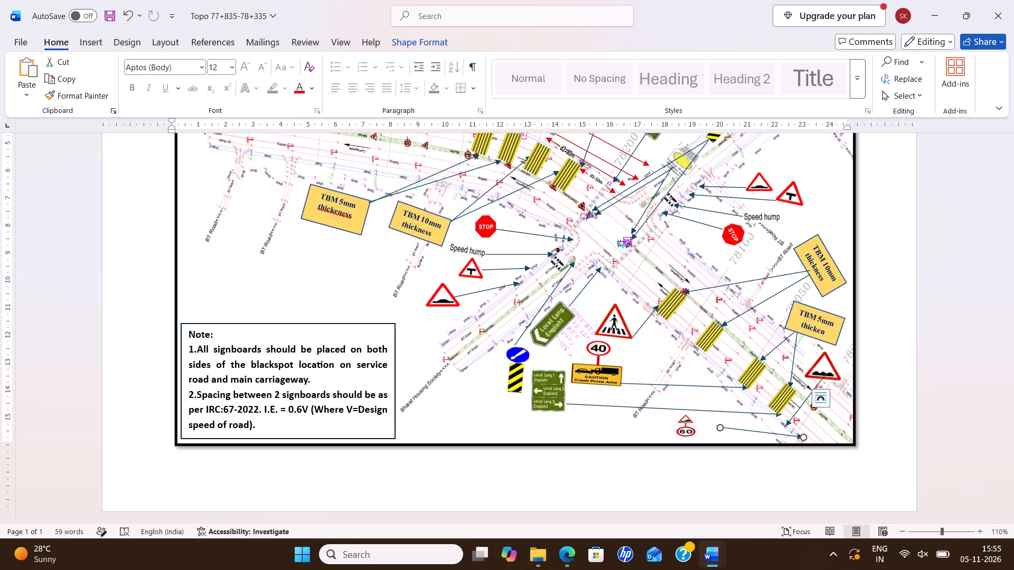
Enlarge the lower 60 speed limit sign and move it just below the striped hazard marker, beside the green multi-direction sign.
click(686, 424)
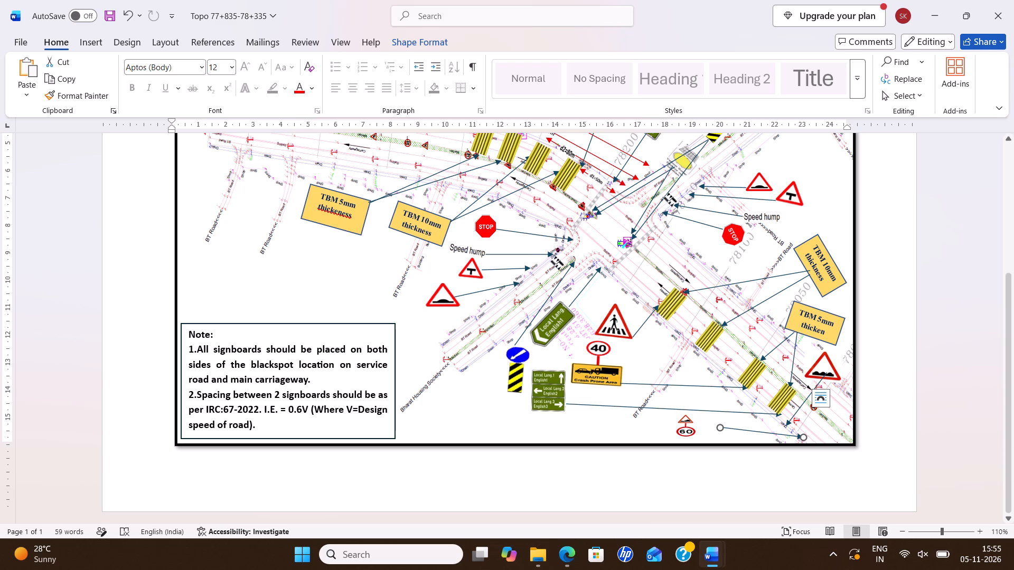
drag(674, 412, 656, 408)
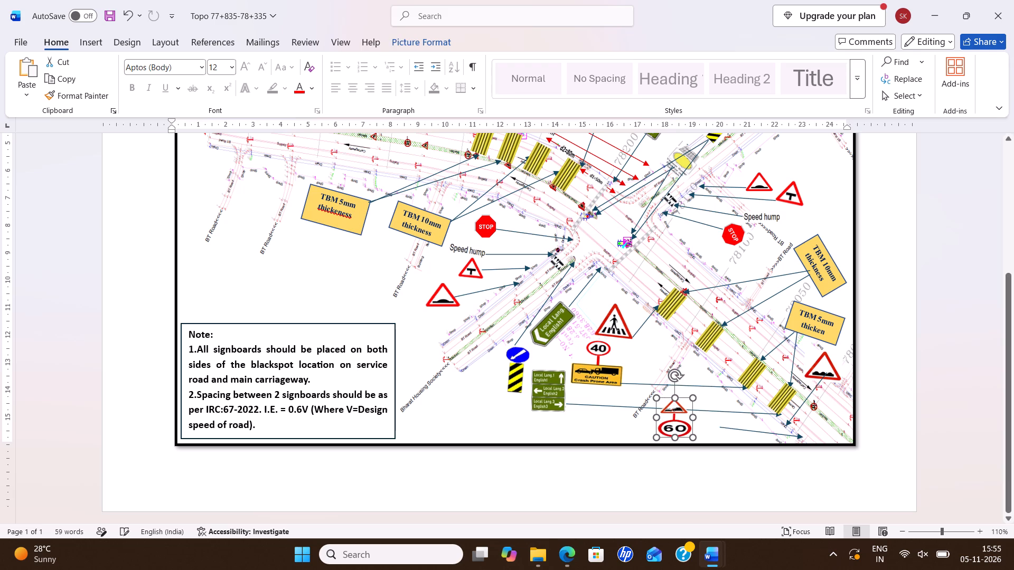
drag(675, 424, 497, 400)
drag(497, 400, 477, 417)
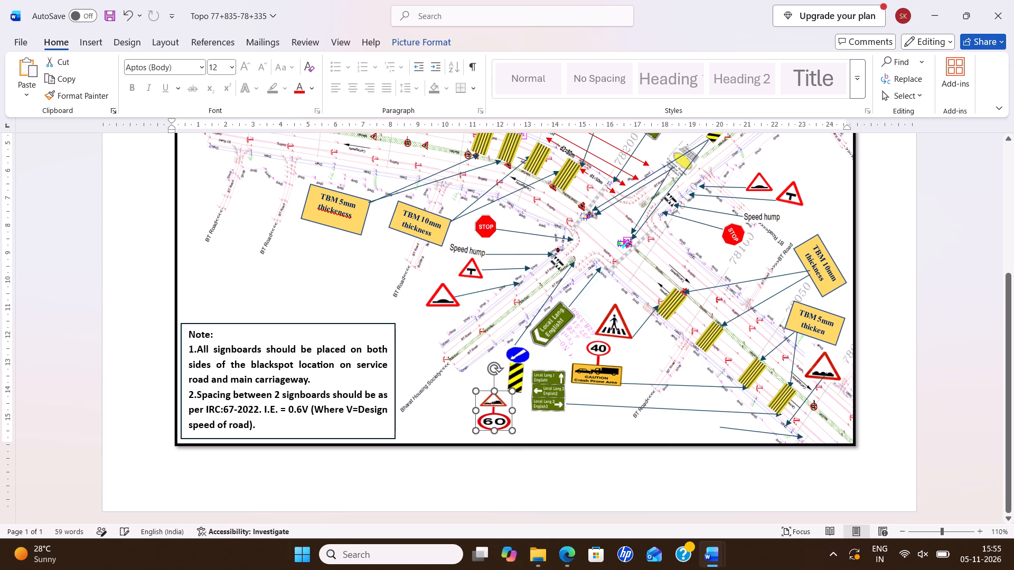
drag(477, 417, 475, 417)
Extend the bottommost pointer arrow's tail to the relocated 60 speed limit sign.
click(761, 433)
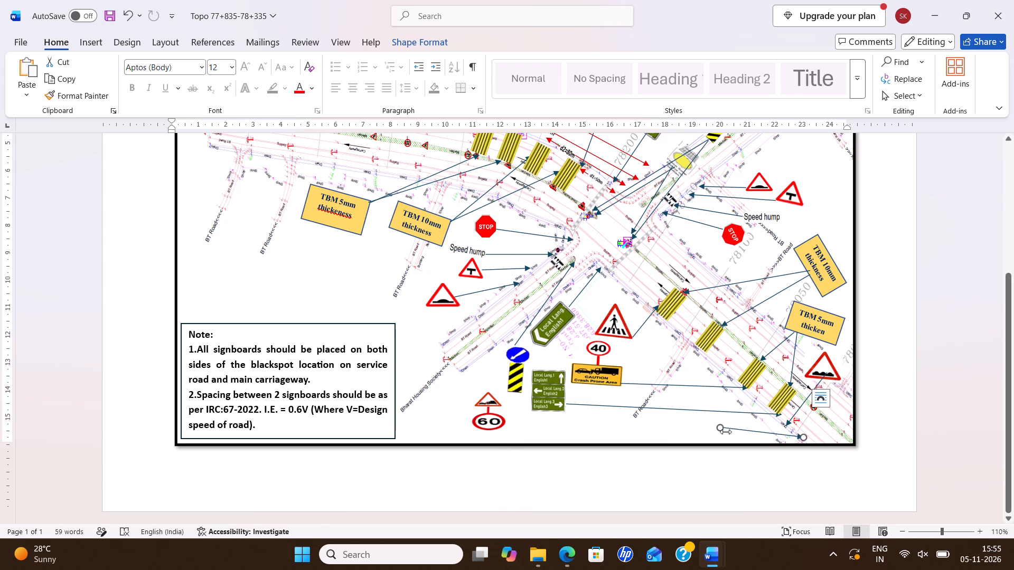
drag(717, 427, 513, 427)
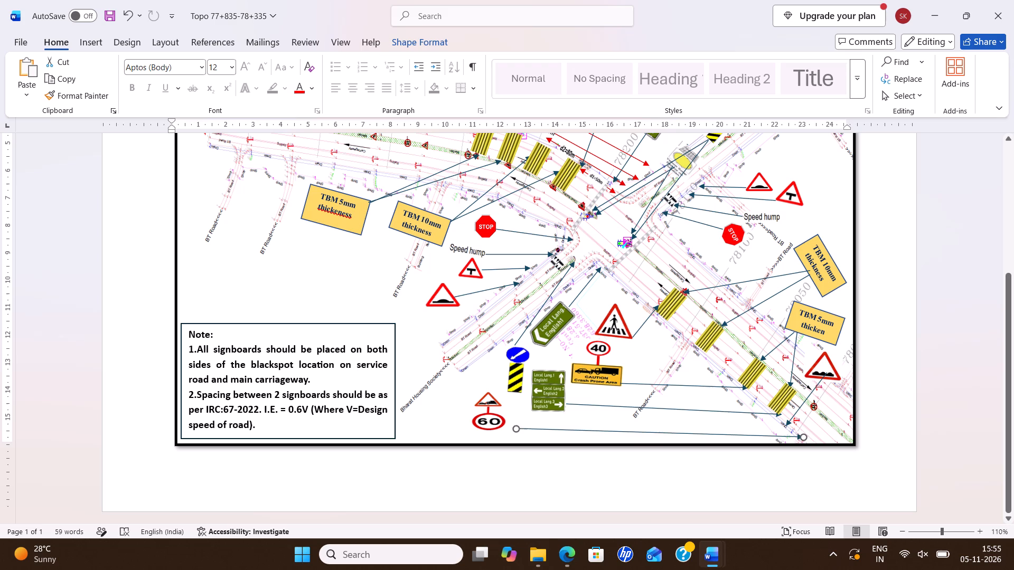
drag(513, 427, 503, 421)
click(433, 435)
click(437, 427)
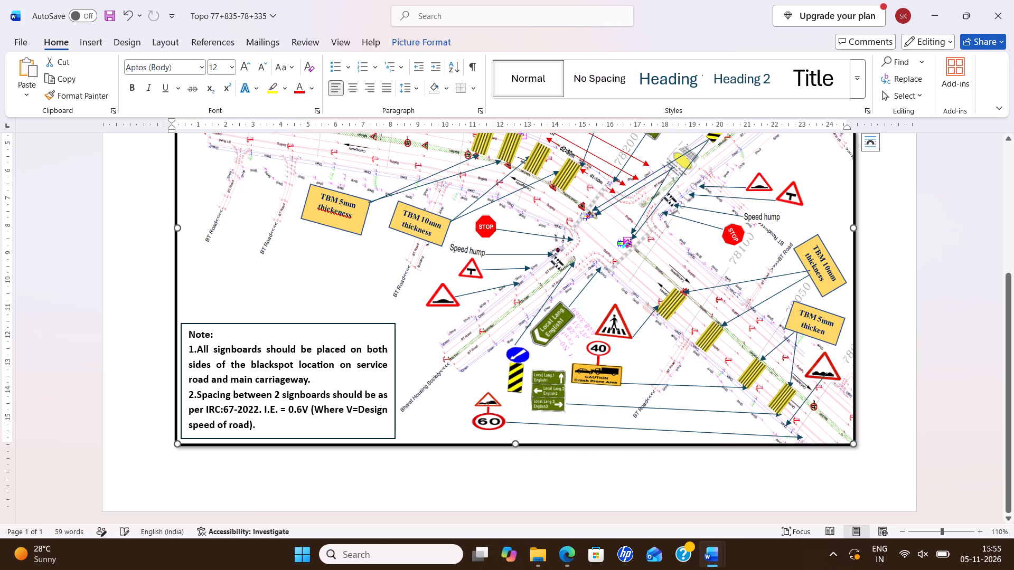
Ignore the spelling flags on the Ausa and Chakur direction labels.
scroll(494, 367, up, 7)
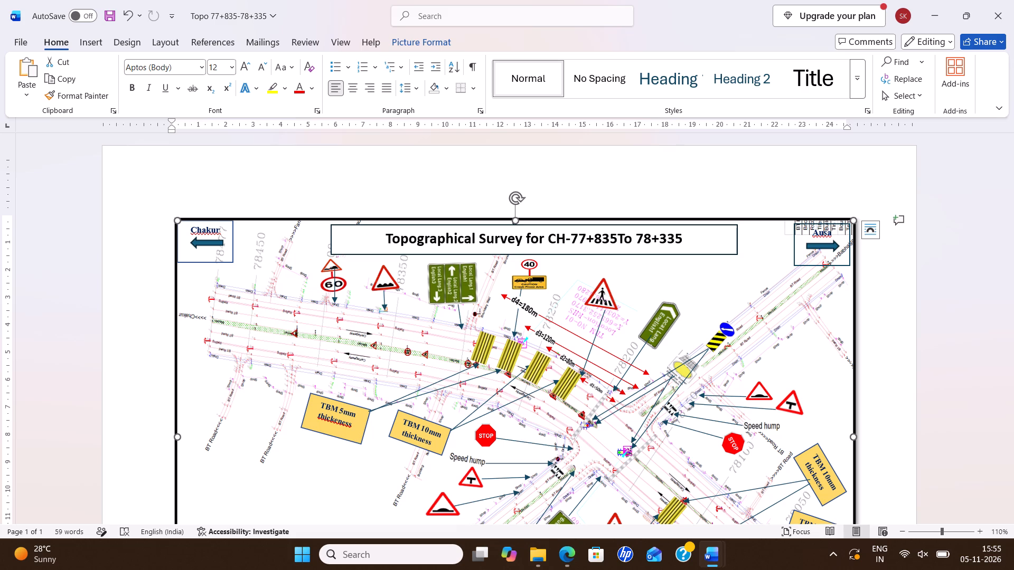
click(816, 233)
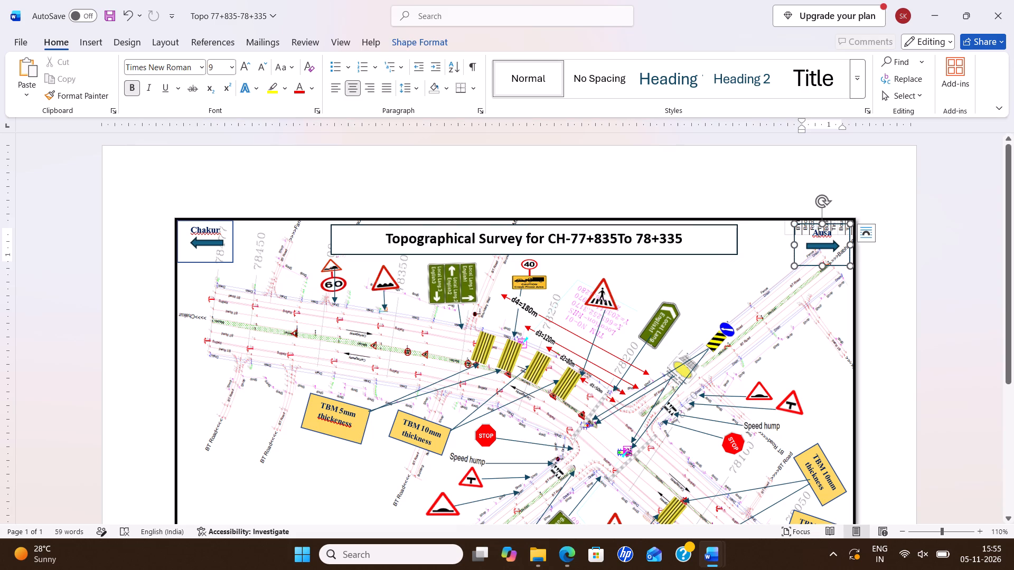
right_click(816, 233)
click(758, 309)
click(749, 284)
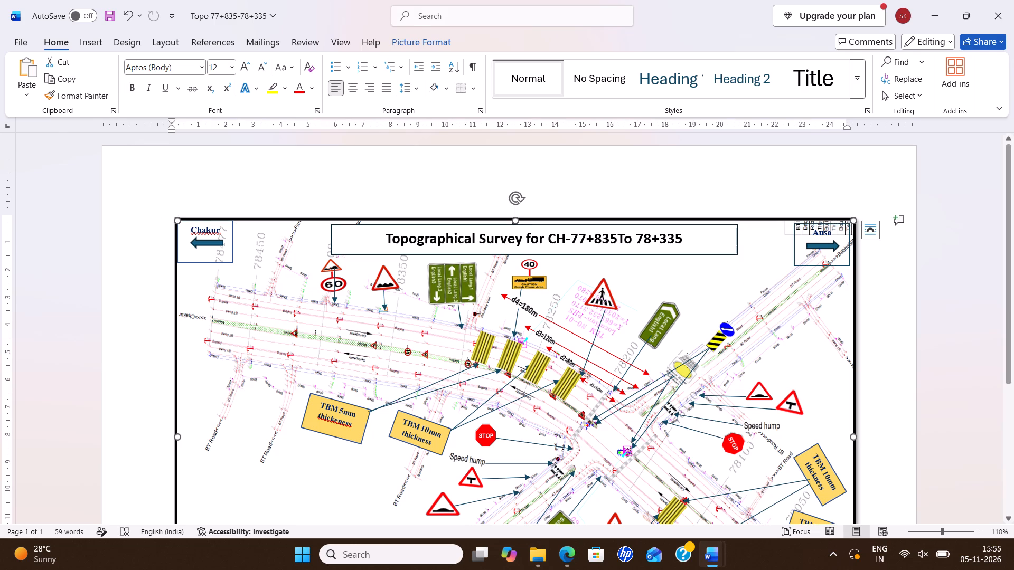
click(206, 230)
right_click(204, 230)
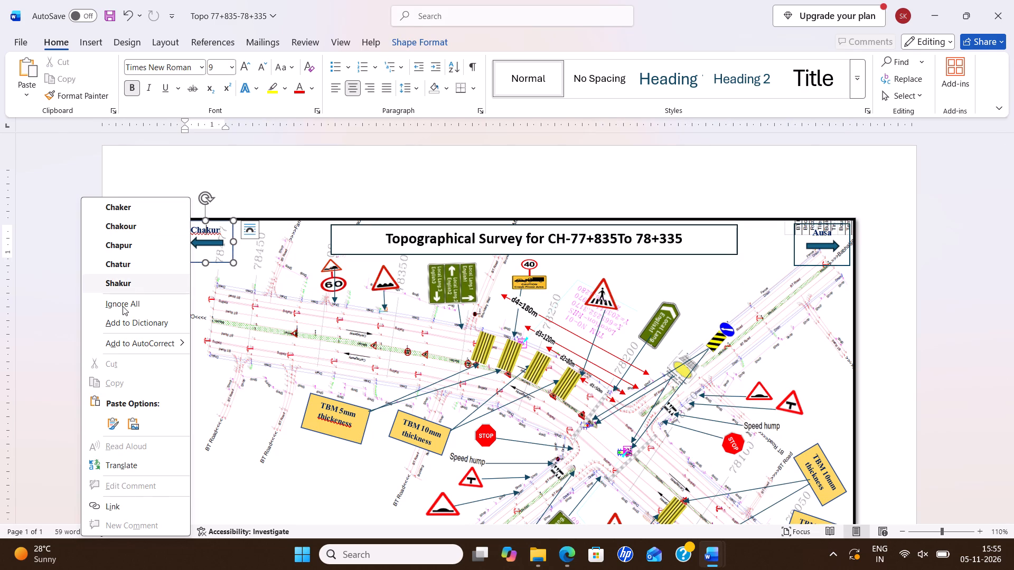
click(123, 306)
Duplicate the lower striped hazard marker's pointer arrow, with its tail at the marker and its tip across the junction.
scroll(484, 318, down, 3)
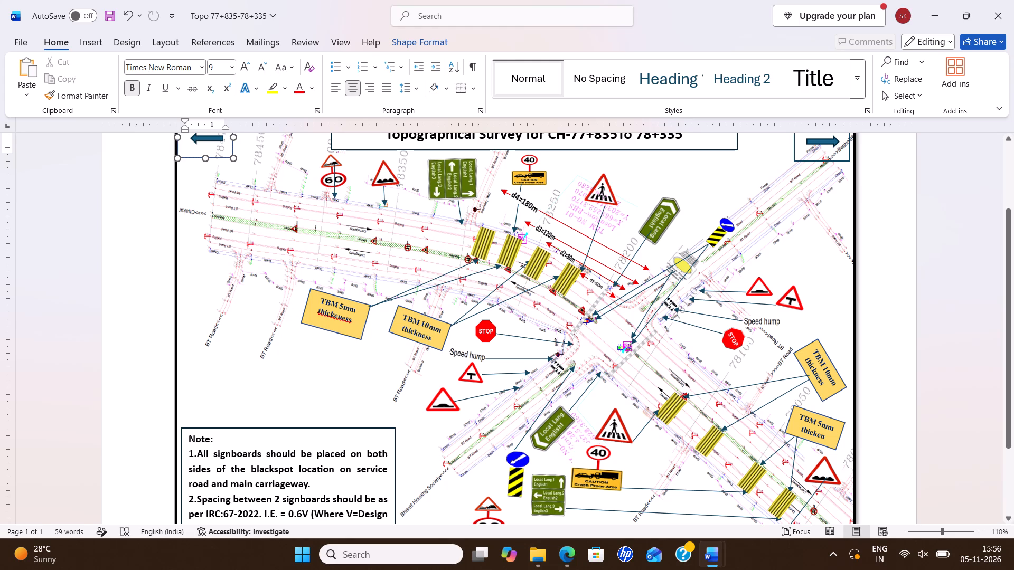
click(536, 412)
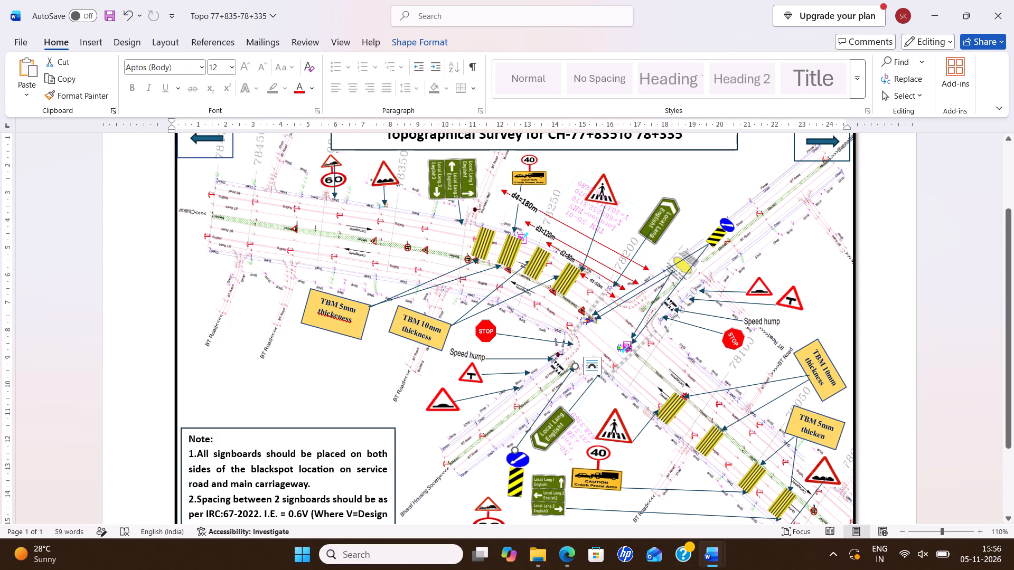
key(ctrl+c)
key(ctrl+v)
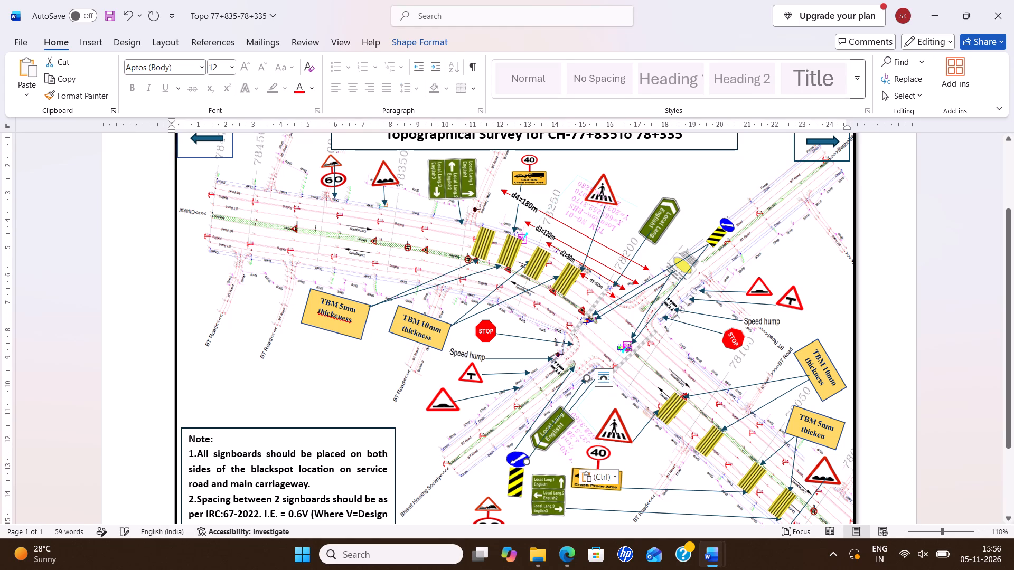
drag(565, 404, 619, 341)
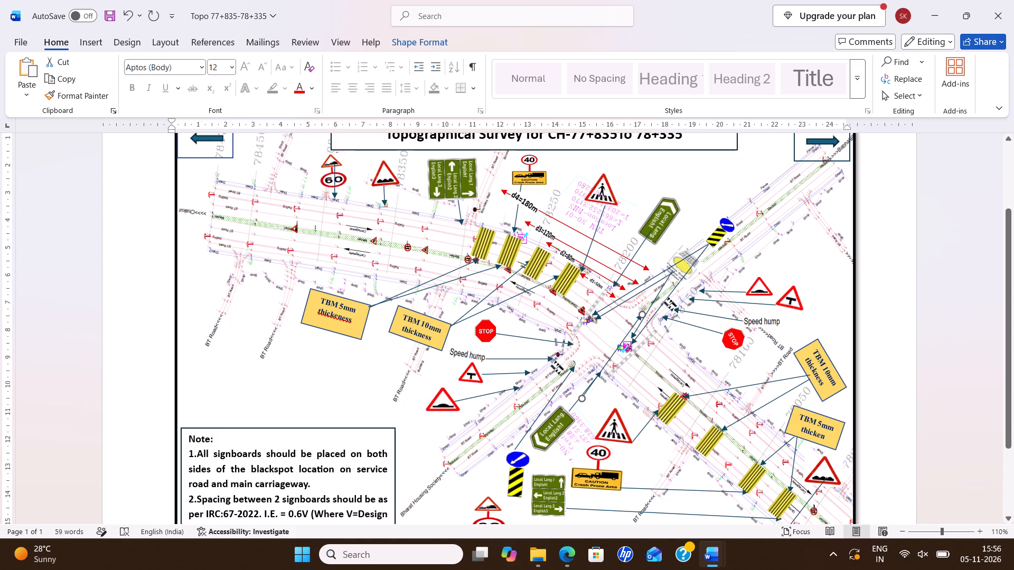
drag(619, 341, 619, 339)
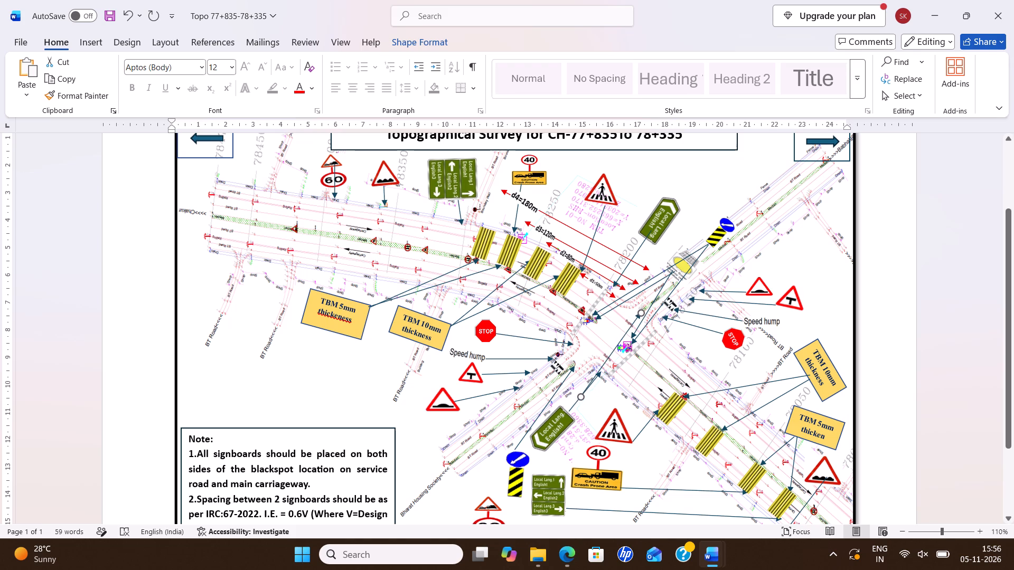
drag(619, 339, 621, 334)
drag(580, 392, 559, 410)
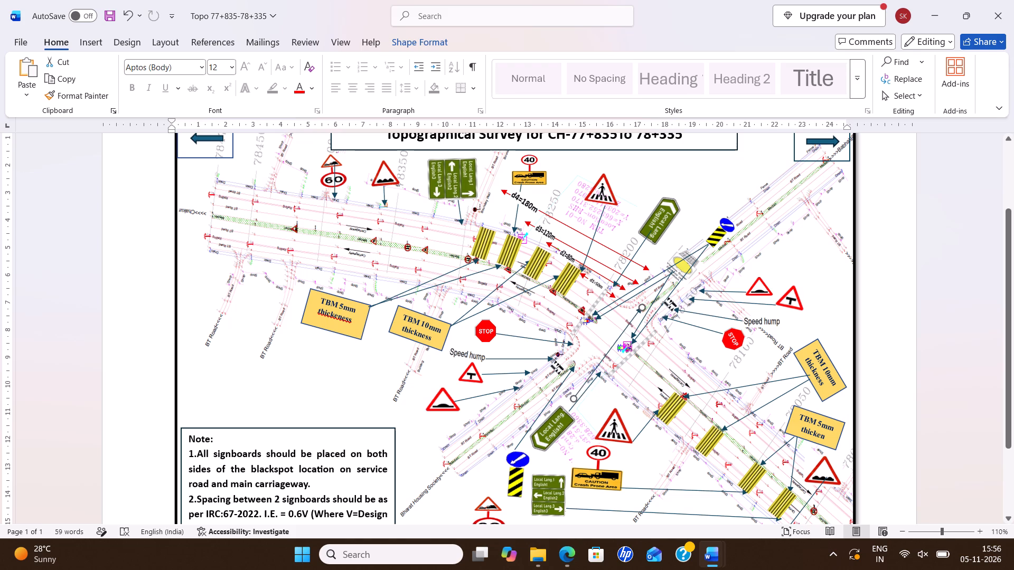
drag(559, 410, 514, 452)
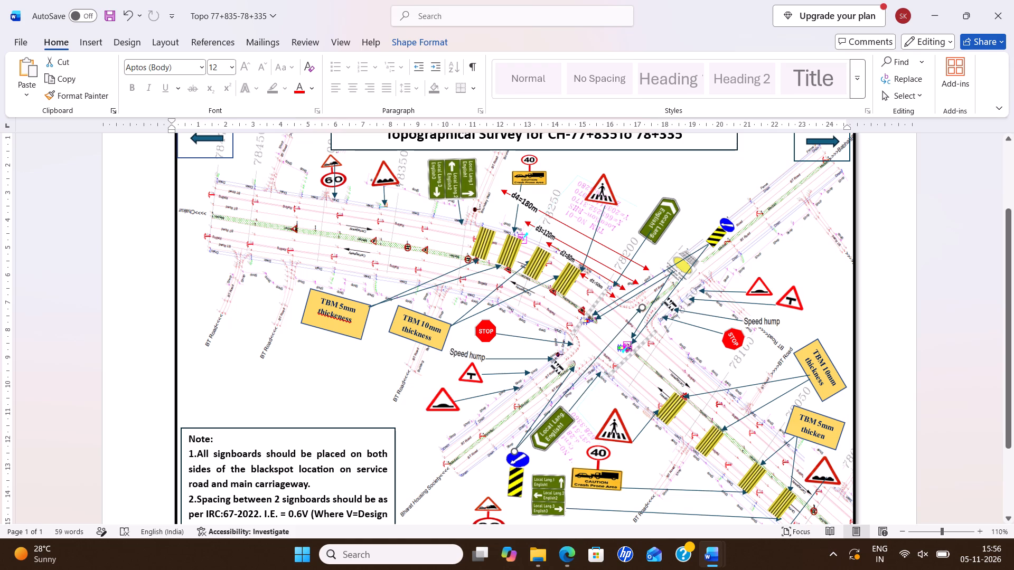
click(345, 413)
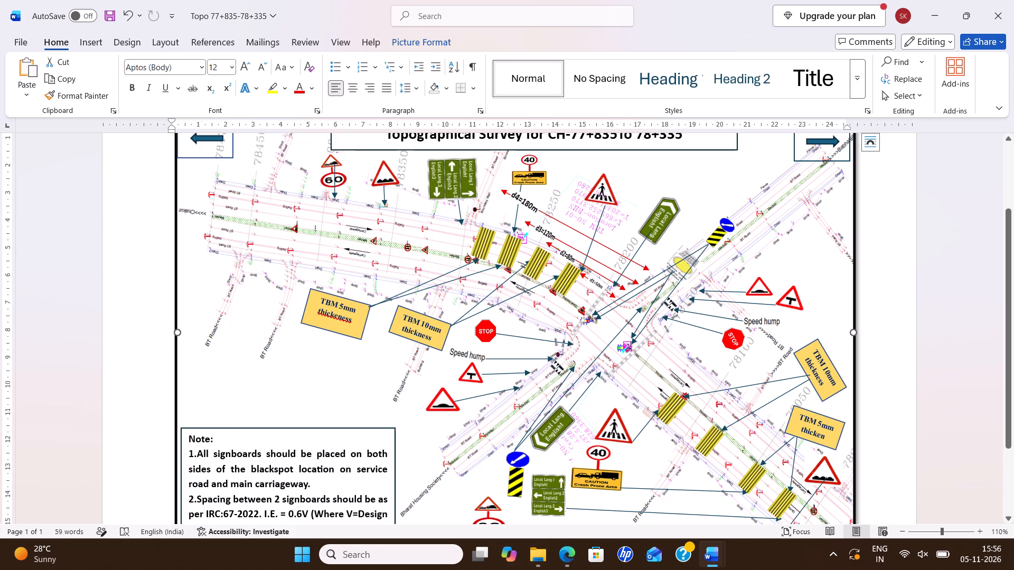
Save the Topo 77+835-78+335 drawing.
scroll(614, 340, down, 4)
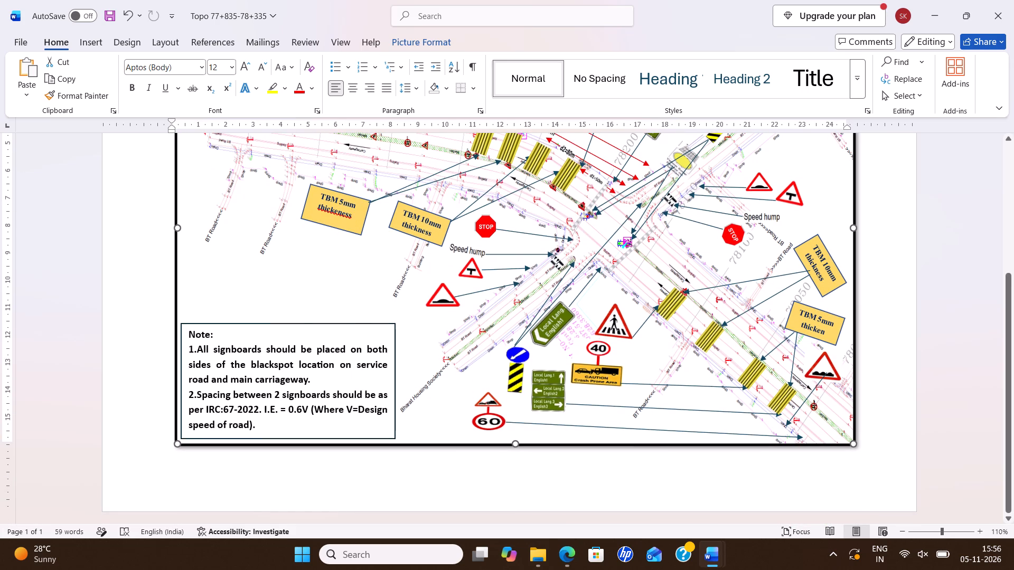
scroll(464, 279, up, 6)
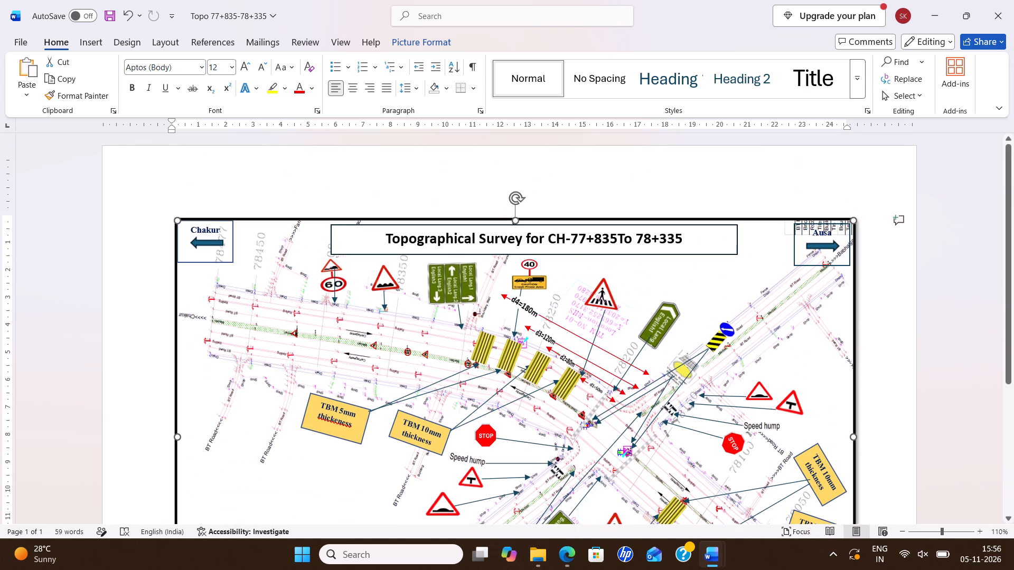
key(ctrl+s)
key(ctrl+s)
key(ctrl+s)
key(ctrl+s)
key(ctrl+s)
key(ctrl+s)
key(ctrl+s)
key(ctrl+s)
key(ctrl+s)
key(ctrl+s)
key(ctrl+s)
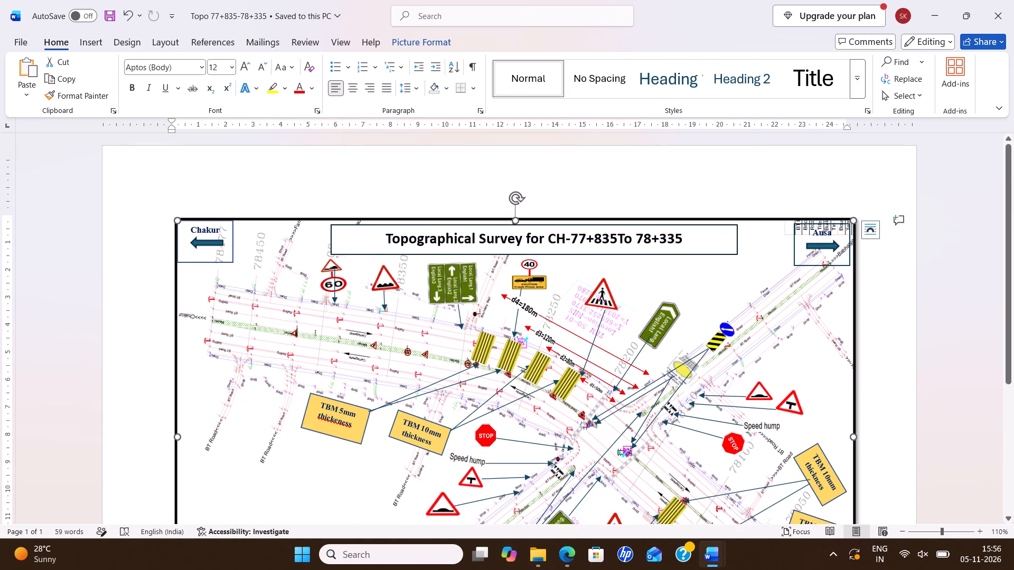
Re-aim the upper green multi-direction sign's pointer arrow from the sign's lower edge to the top of the first yellow-striped bar.
click(464, 322)
drag(459, 316, 477, 317)
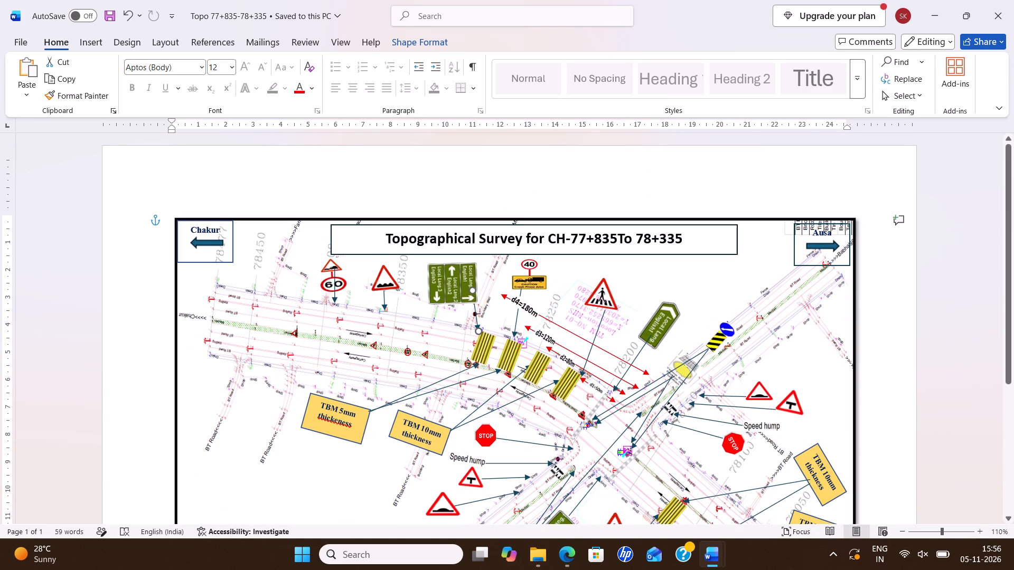
drag(477, 317, 480, 319)
drag(474, 292, 462, 301)
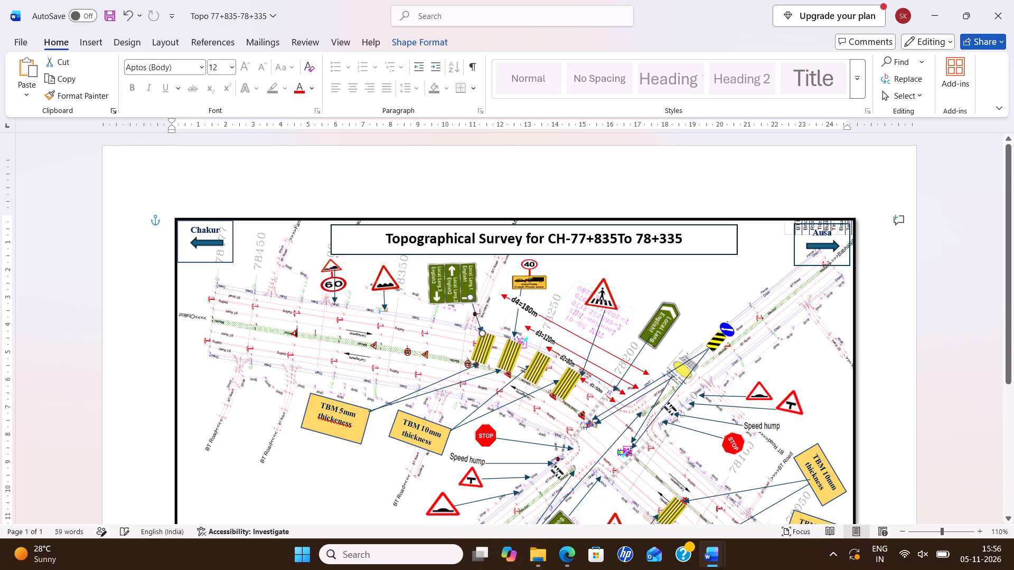
drag(462, 301, 433, 304)
click(419, 302)
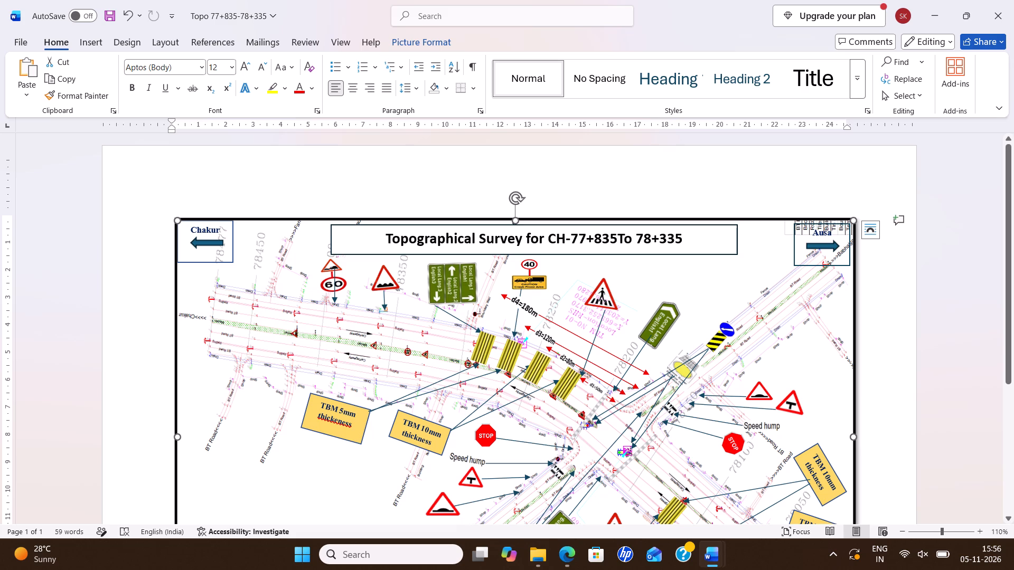
Enlarge the T-junction warning sign near the Ausa-side road, shift it outward toward the drawing border and rotate it upright.
click(726, 398)
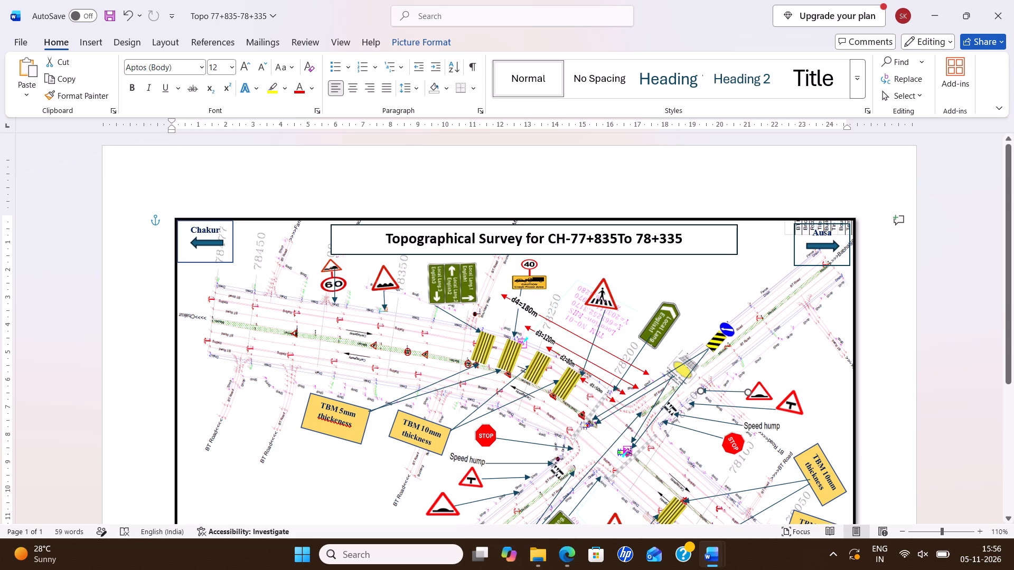
click(792, 405)
drag(813, 394, 824, 385)
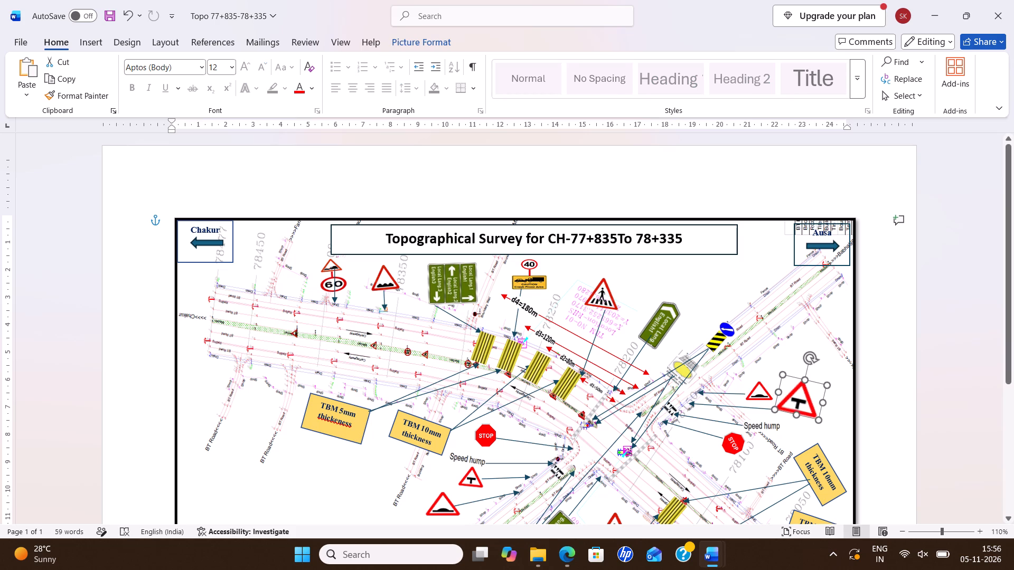
drag(809, 396, 824, 401)
drag(830, 368, 816, 364)
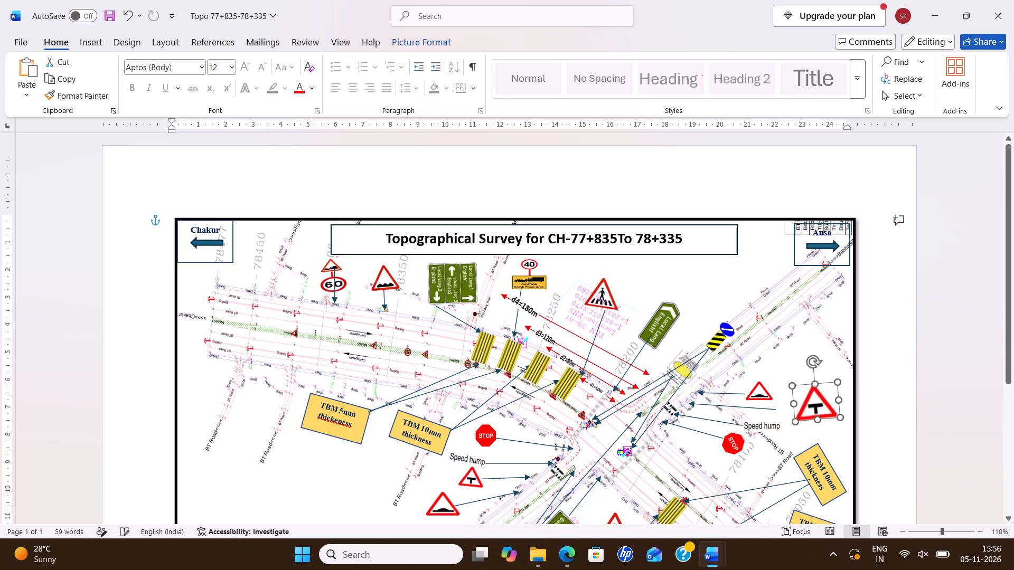
drag(816, 364, 821, 364)
Extend the tail of the T-junction sign's pointer arrow to the relocated sign.
click(772, 407)
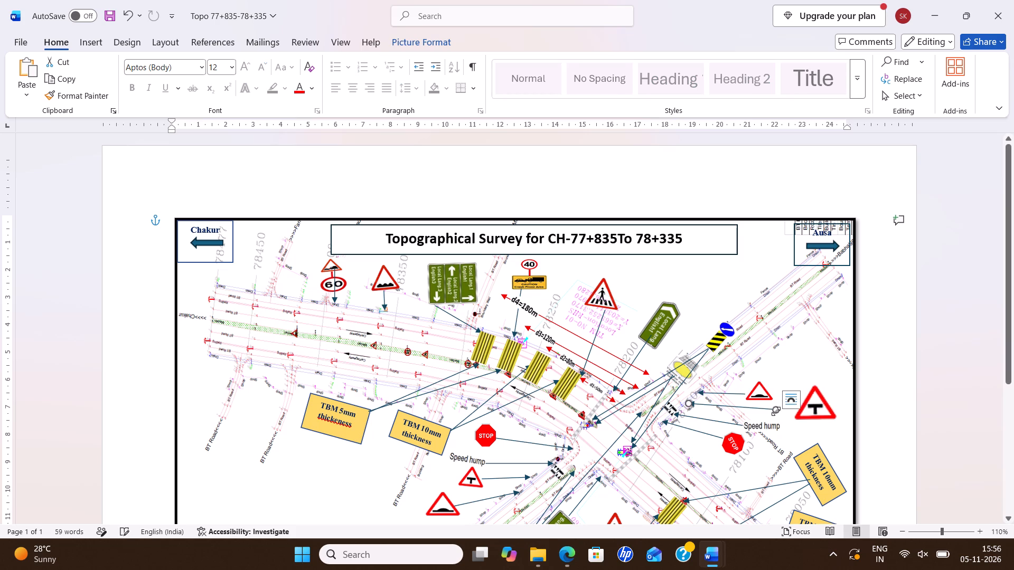
drag(779, 410, 796, 415)
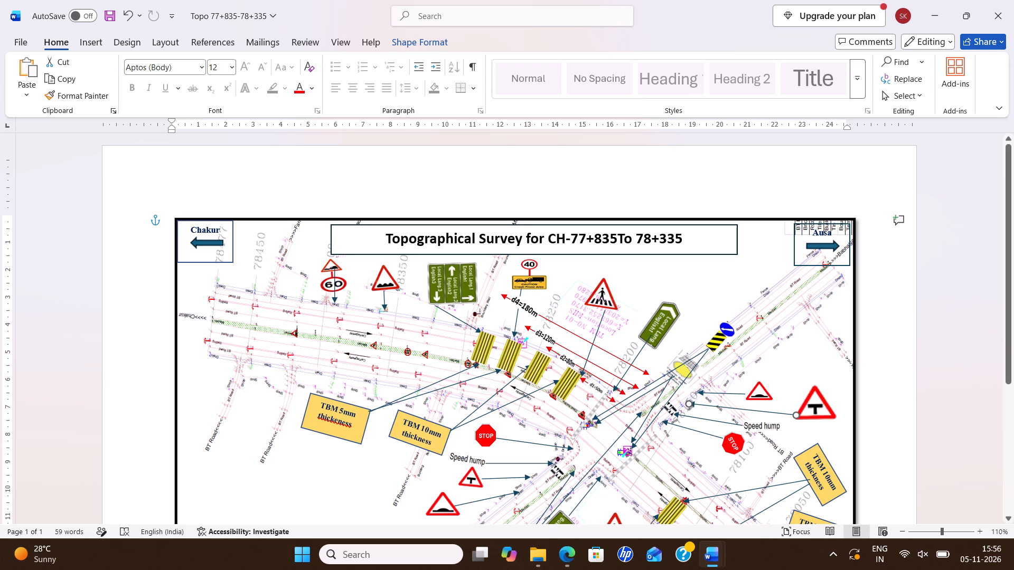
Move the adjacent hump warning sign up and outward, above the T-junction sign, and enlarge it to match.
drag(761, 394, 790, 377)
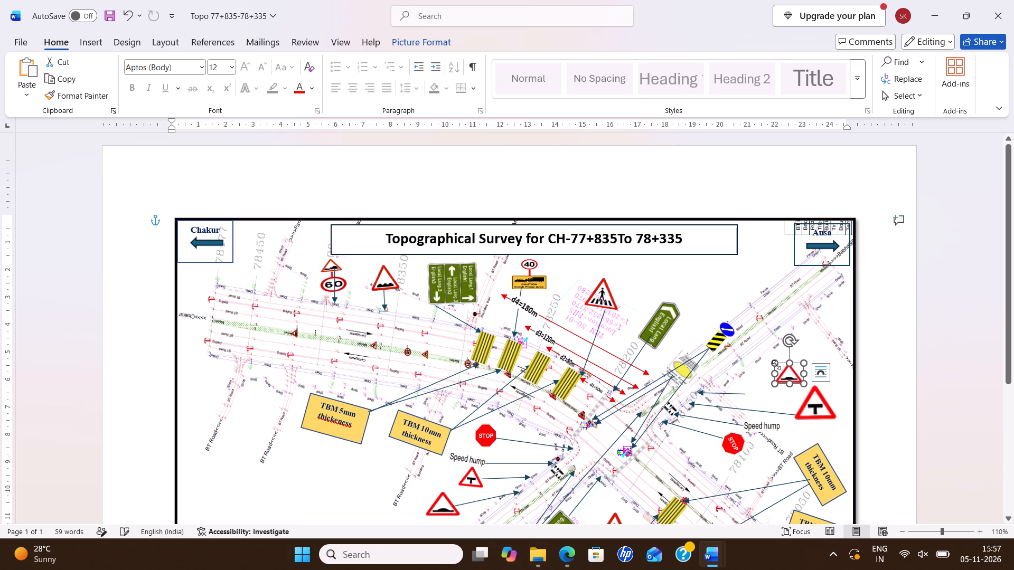
drag(776, 363, 760, 351)
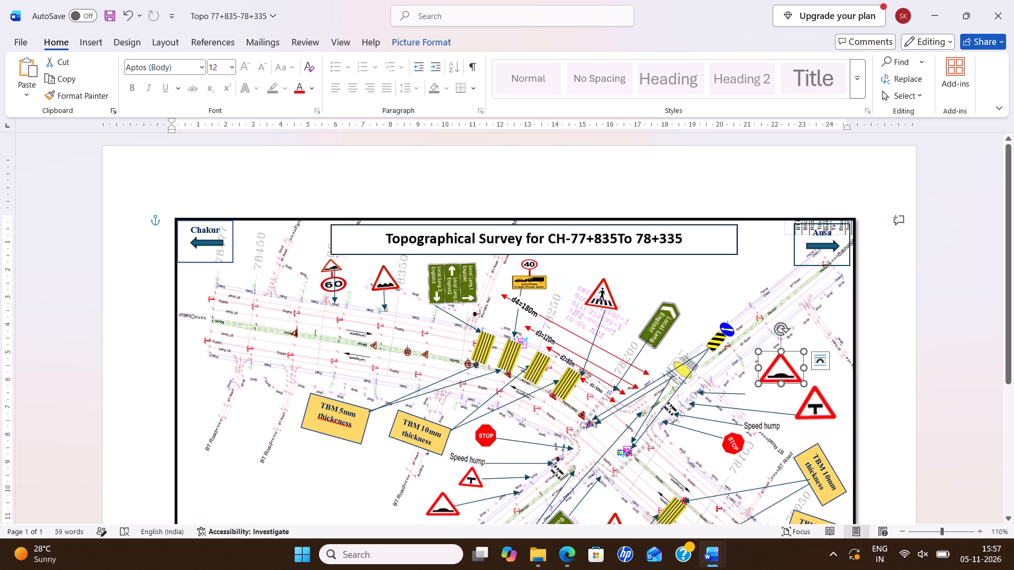
Extend the tail of the hump warning sign's pointer arrow to the base of the relocated sign.
click(733, 390)
drag(747, 393, 747, 394)
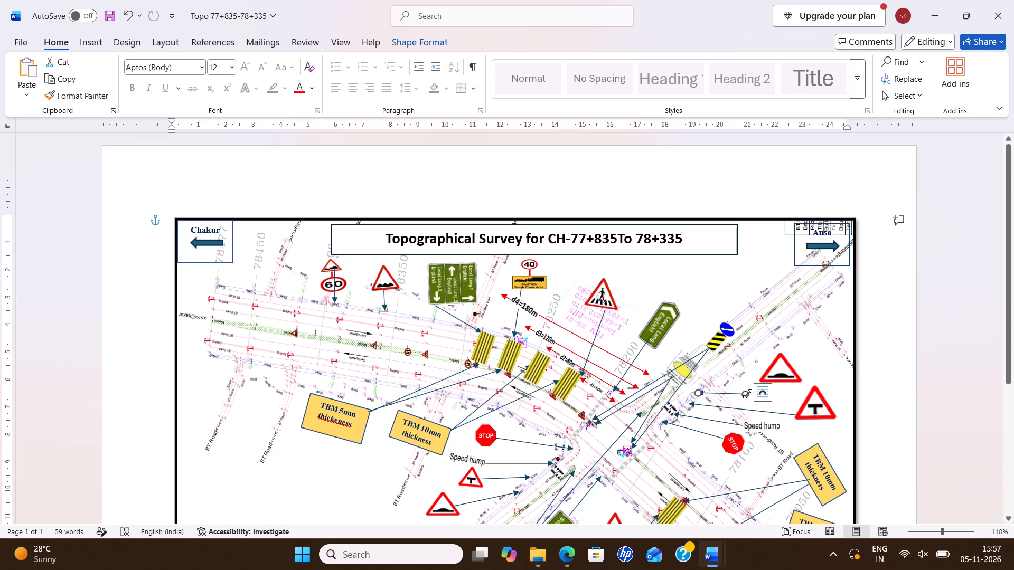
drag(747, 394, 760, 380)
click(746, 394)
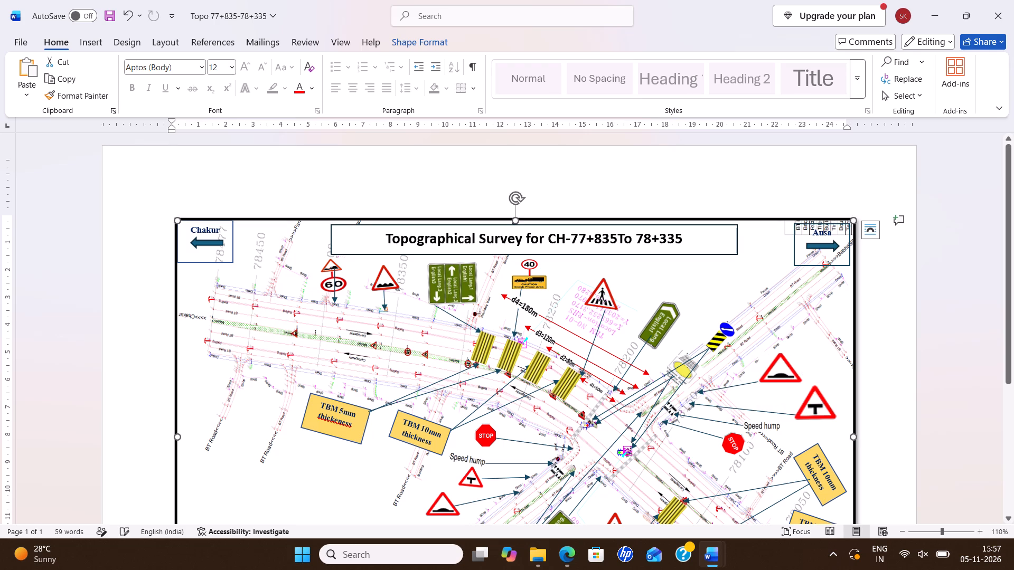
Enlarge the tilted STOP sign below the Ausa-side Speed hump label and rotate it closer to upright.
click(735, 443)
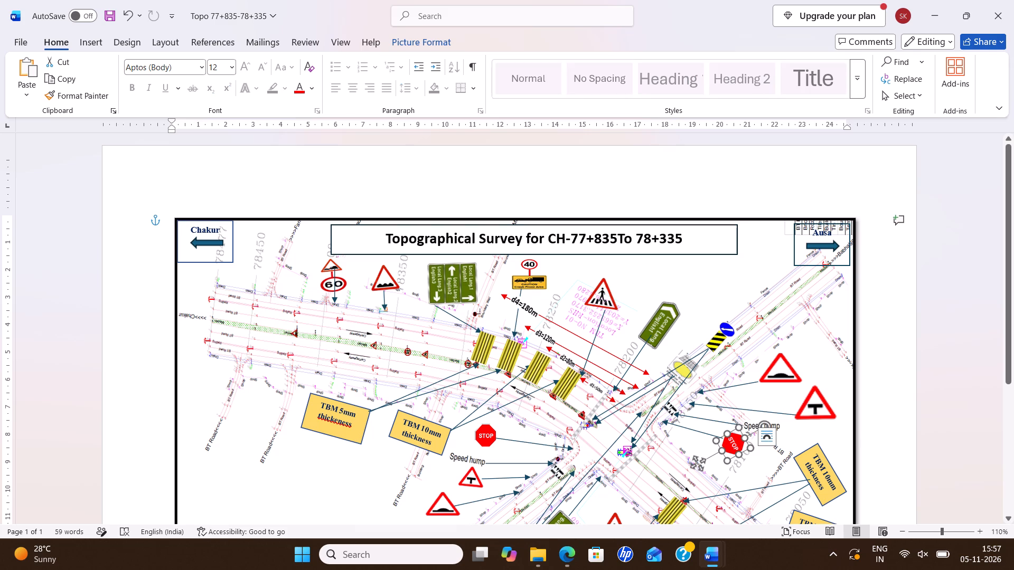
drag(725, 459, 721, 467)
drag(765, 427, 761, 419)
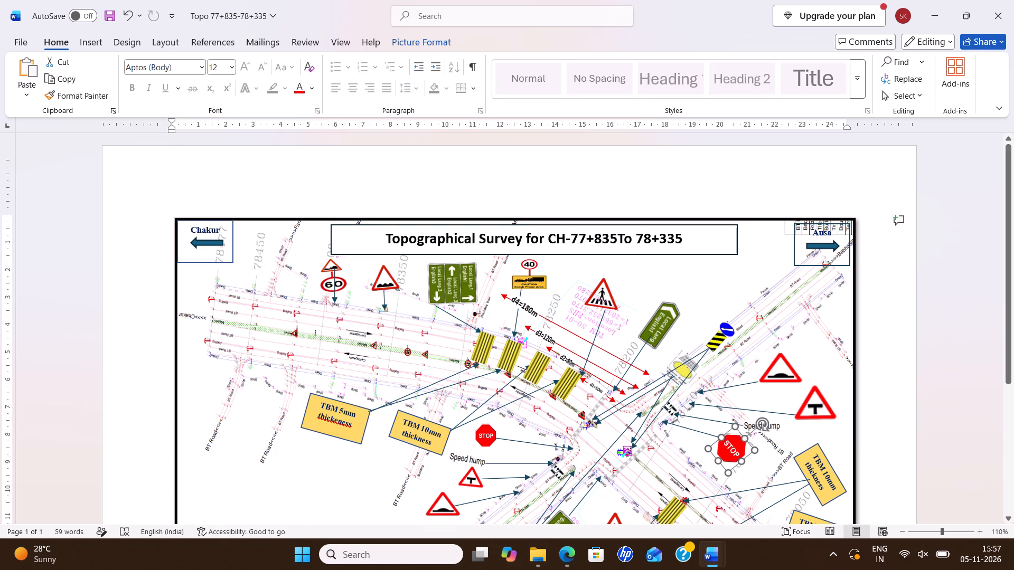
drag(761, 419, 748, 411)
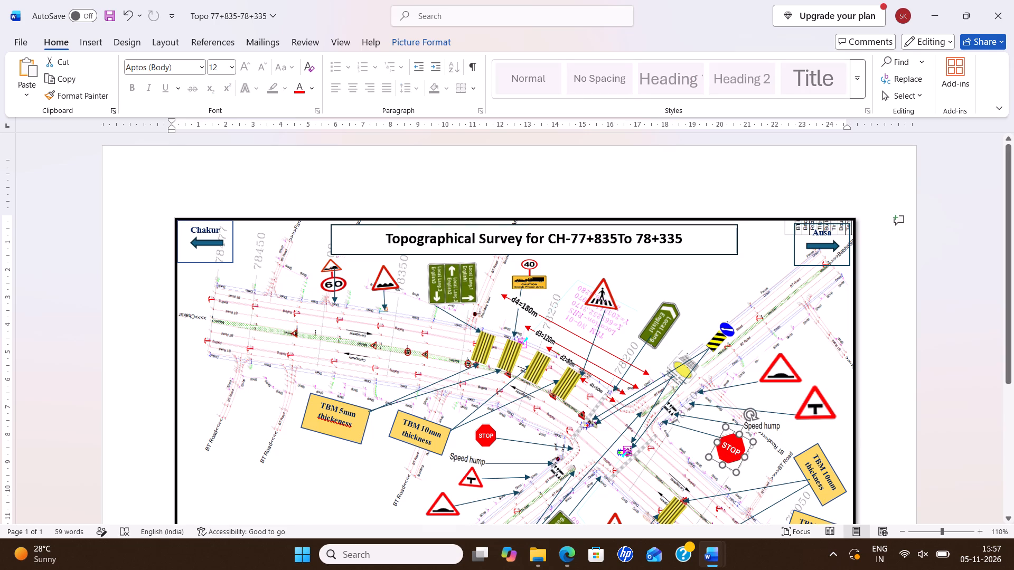
click(690, 457)
Enlarge the Speed hump label above that STOP sign and tilt it slightly clockwise.
click(749, 422)
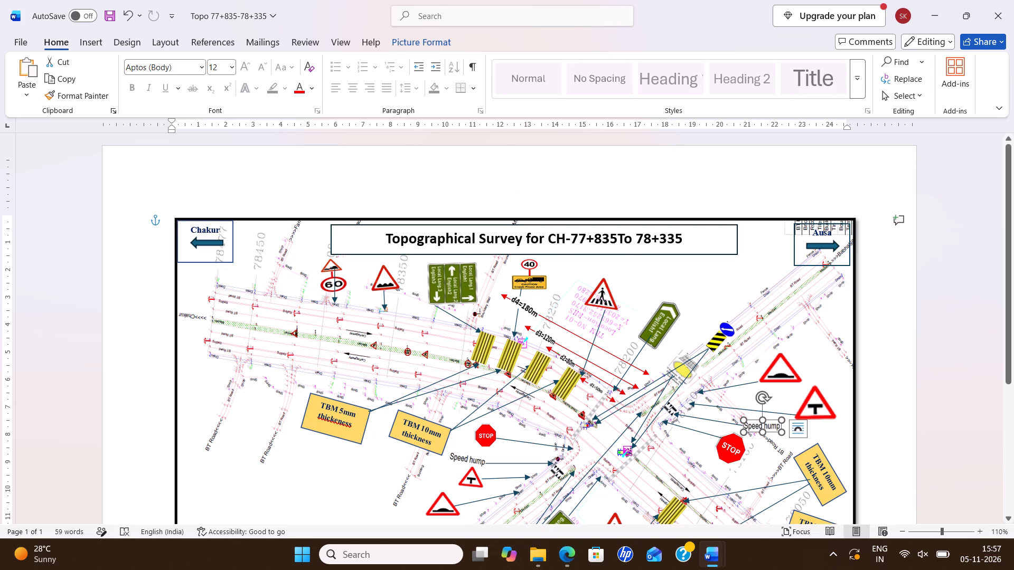
drag(779, 421, 787, 422)
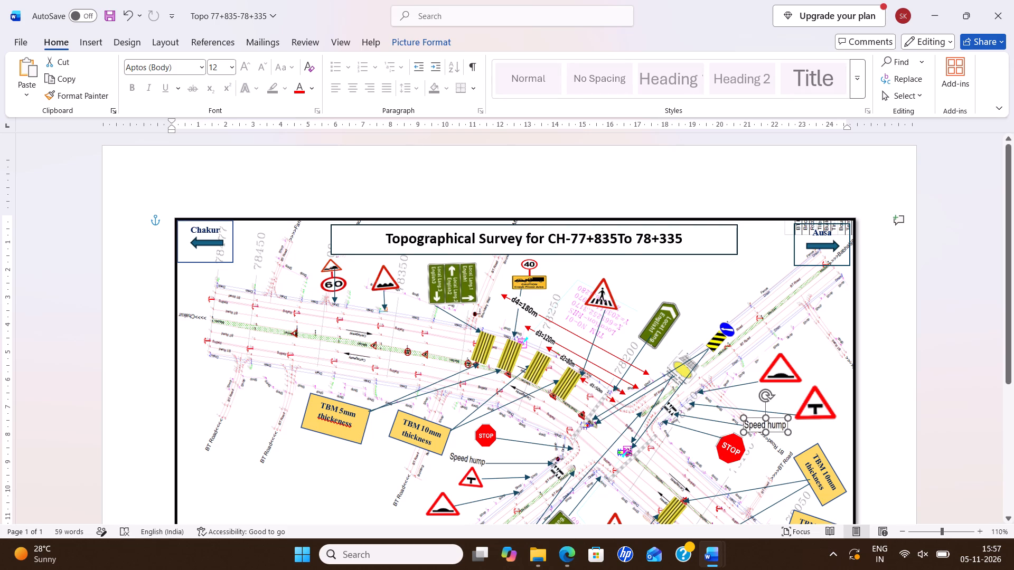
drag(787, 422, 788, 422)
drag(768, 394, 774, 399)
drag(786, 433, 788, 434)
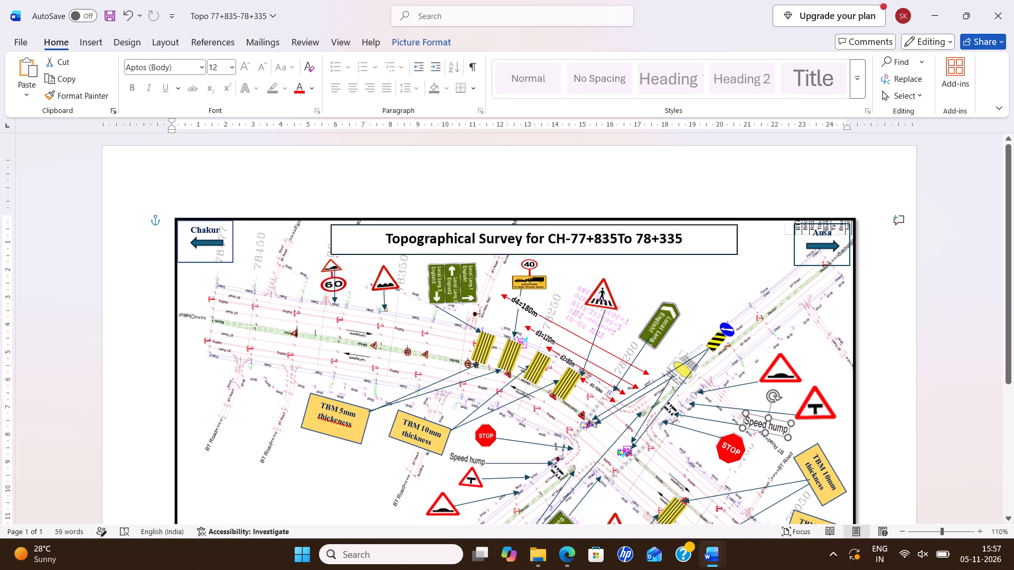
drag(788, 434, 793, 437)
click(765, 394)
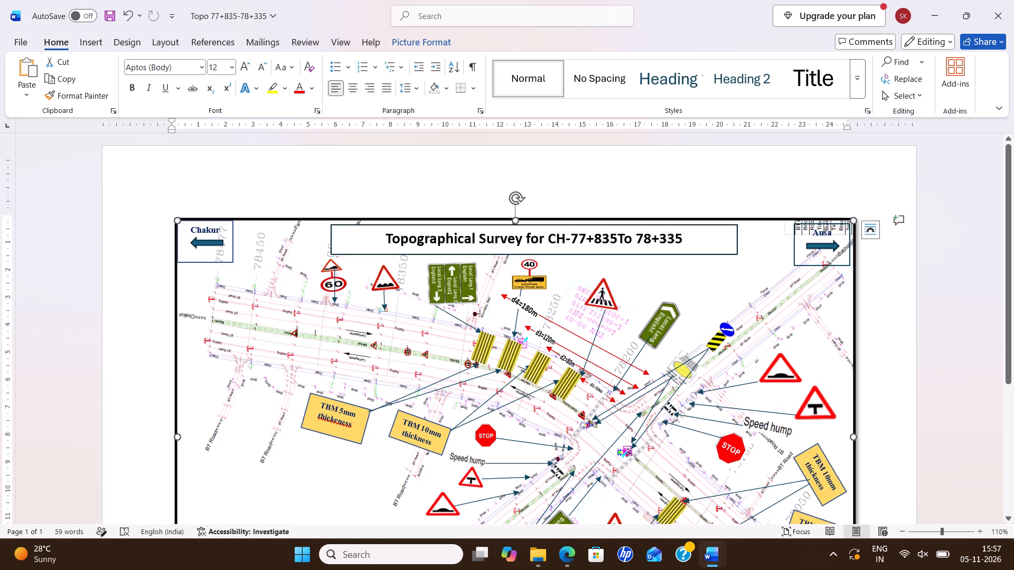
Nudge the tip of the lower striped hazard marker's shorter pointer arrow slightly up toward the other Speed hump label's pointer.
scroll(683, 411, down, 1)
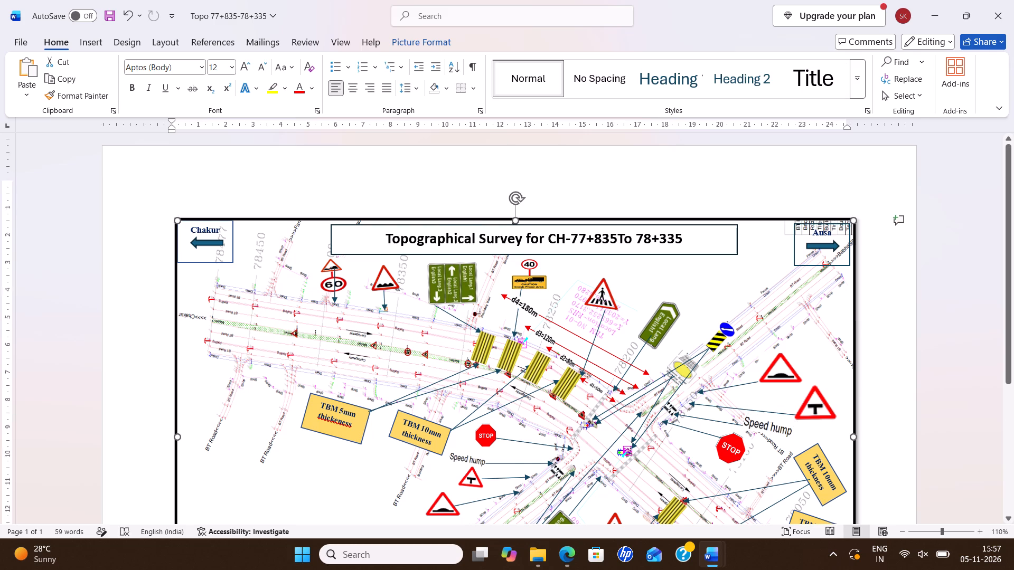
scroll(683, 411, down, 3)
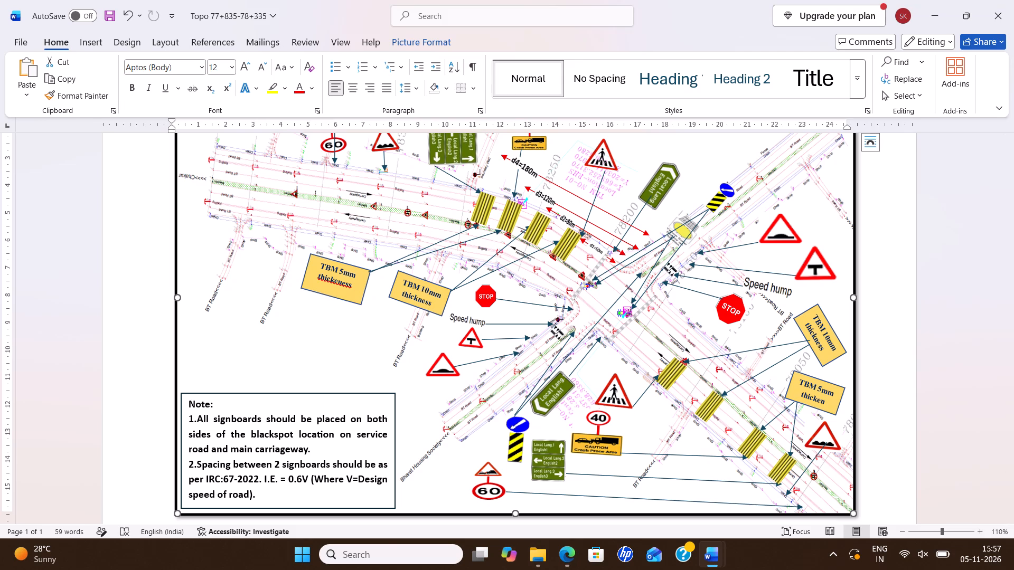
click(568, 344)
drag(579, 332, 577, 332)
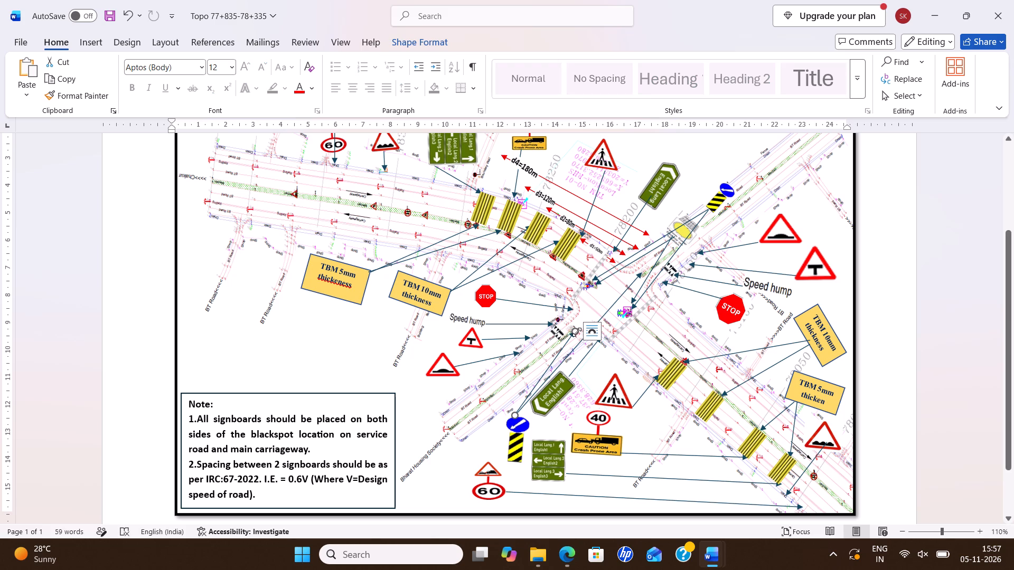
drag(577, 332, 572, 327)
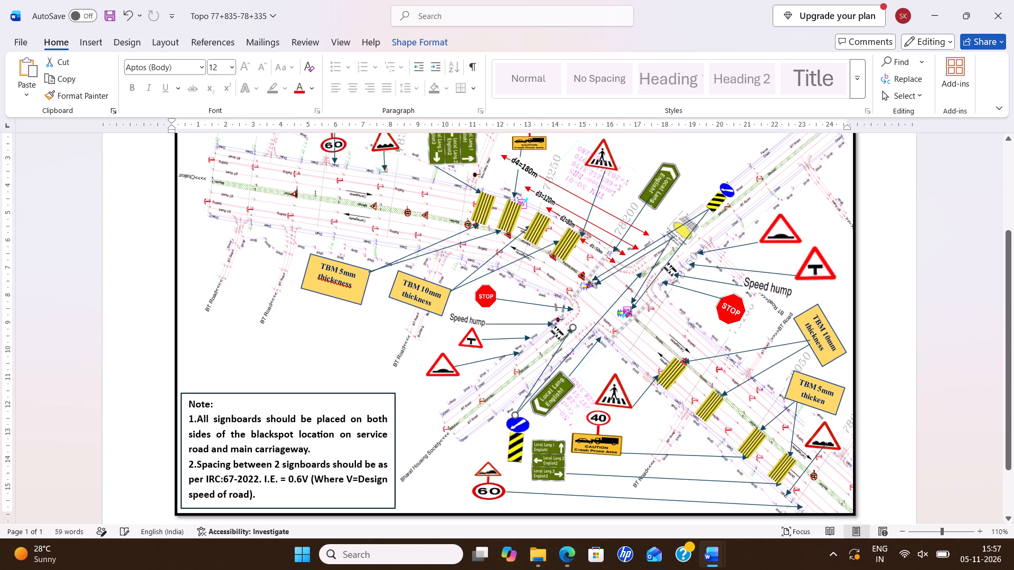
click(289, 320)
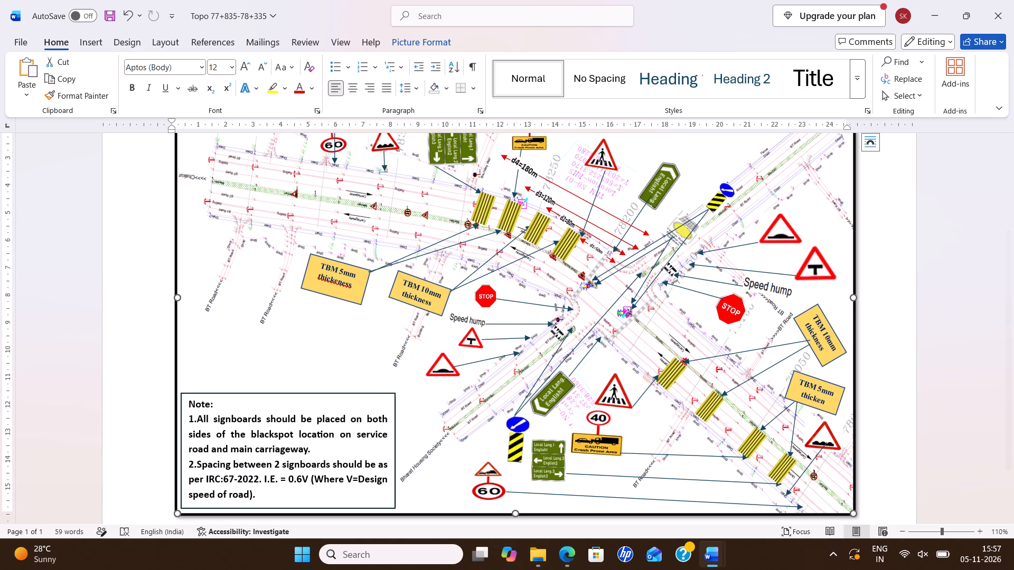
Save the adjusted drawing.
scroll(571, 313, up, 6)
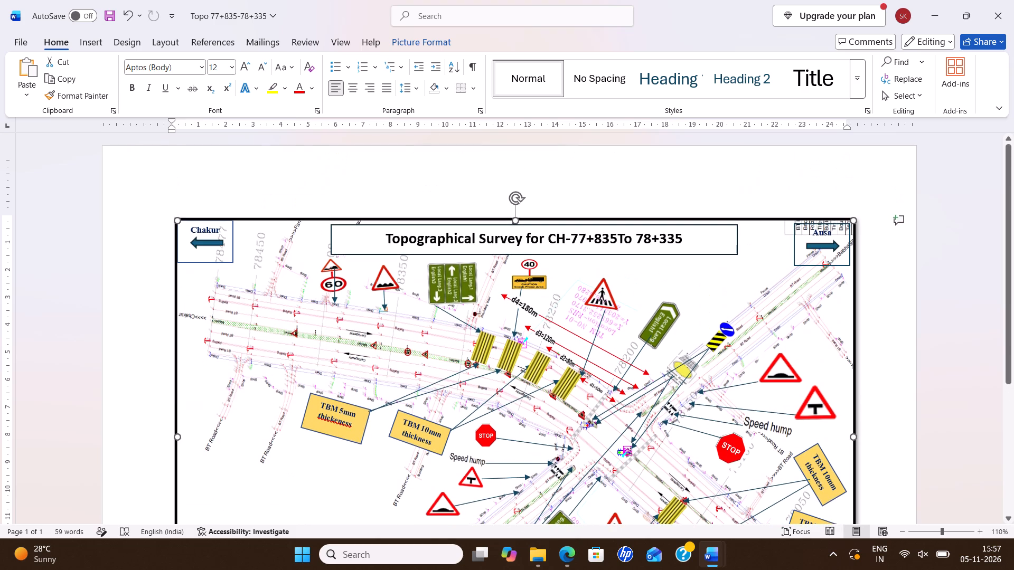
key(ctrl+s)
key(ctrl+s)
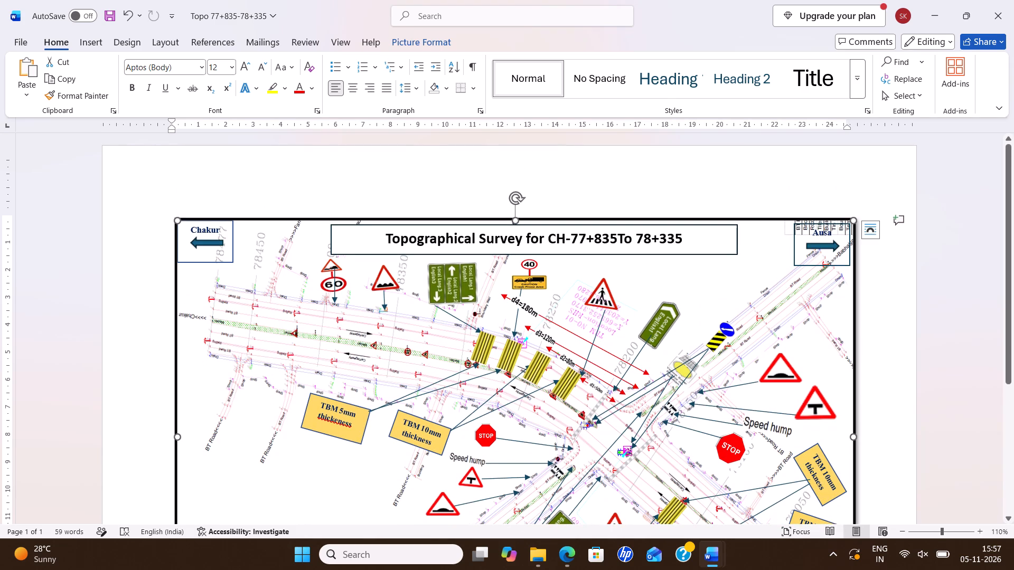